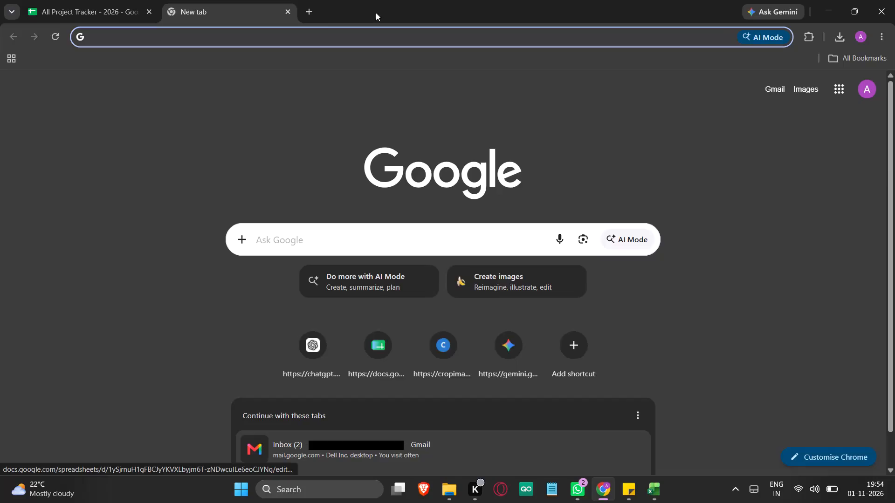
# Bring up the All Project Tracker - 2026 spreadsheet.
pyautogui.click(104, 1)
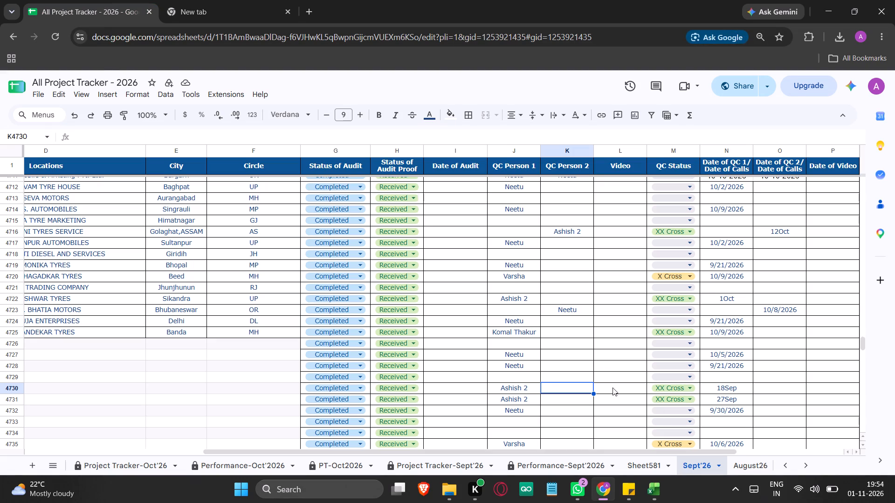
# Switch to the October 2026 monthly tasklist workbook in Excel and examine its early October CEAT entries, including the Remarks column.
pyautogui.click(651, 496)
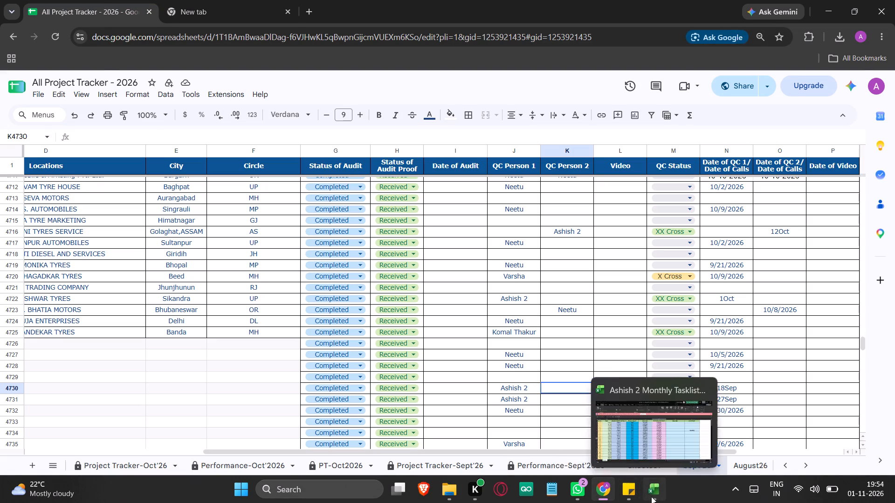
pyautogui.scroll(3, 388, 272)
pyautogui.click(431, 284)
pyautogui.click(611, 323)
pyautogui.click(595, 279)
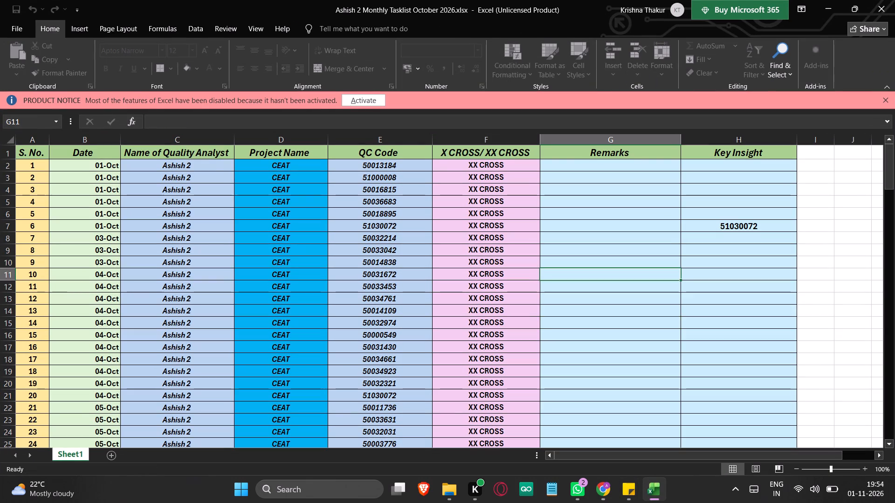
pyautogui.click(609, 336)
pyautogui.scroll(-6, 585, 251)
pyautogui.scroll(4, 573, 312)
pyautogui.click(568, 236)
pyautogui.click(565, 325)
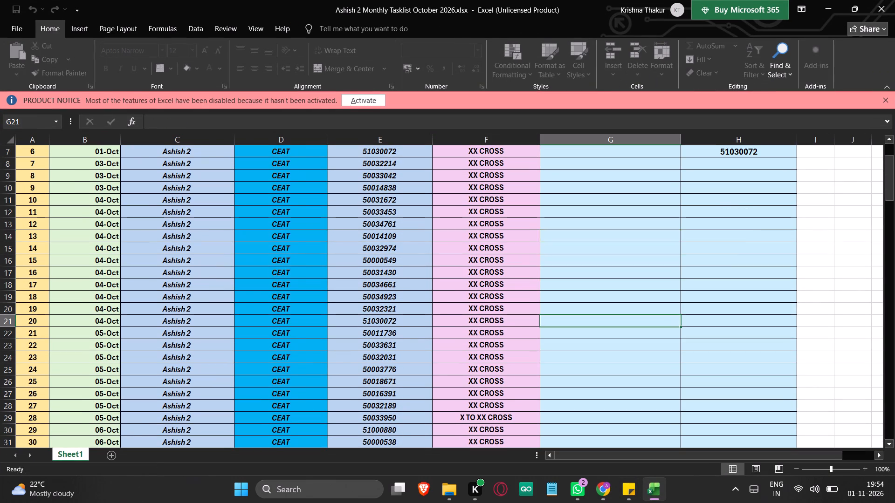
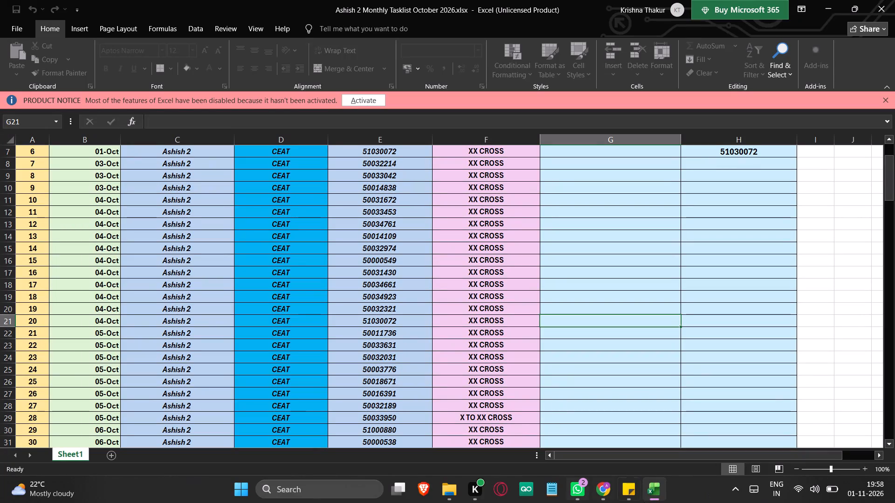
# Copy store code 50032214 from the sticky note's 3-oct list and find it in the tracker's Sept'26 sheet.
pyautogui.click(606, 489)
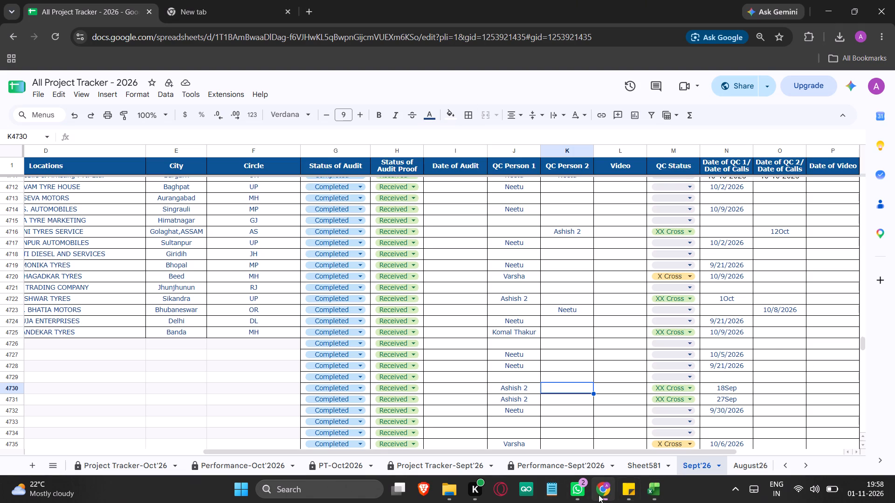
pyautogui.click(629, 494)
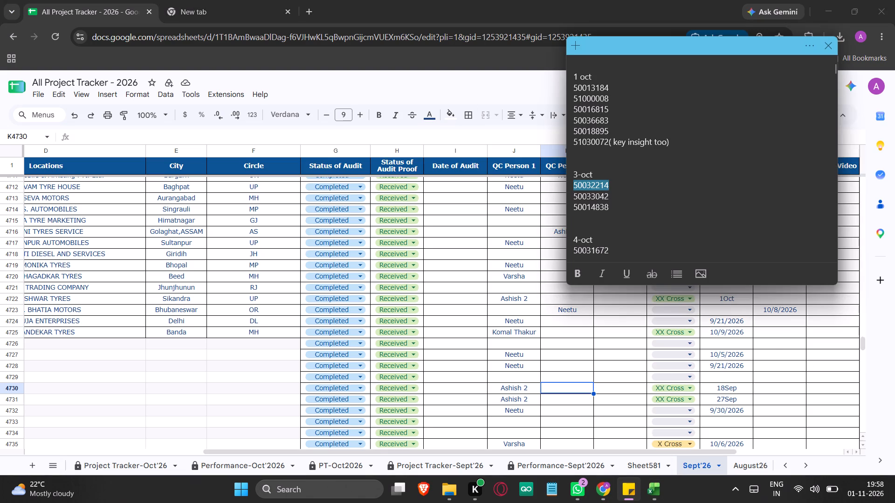
pyautogui.rightClick(592, 185)
pyautogui.click(618, 197)
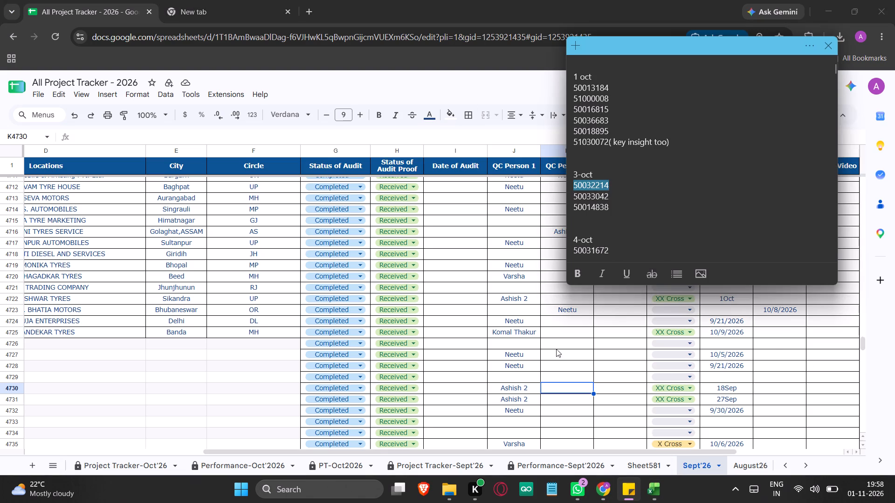
pyautogui.click(558, 356)
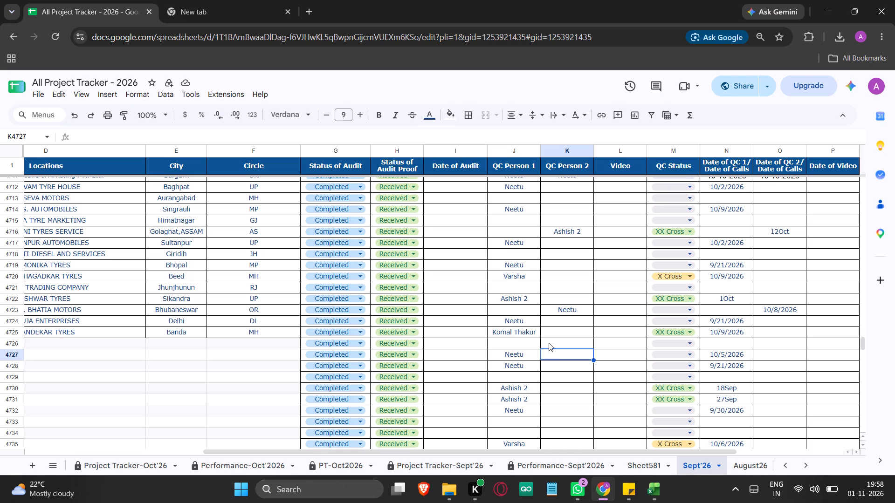
pyautogui.hotkey('ctrl', 'f')
pyautogui.hotkey('ctrl', 'v')
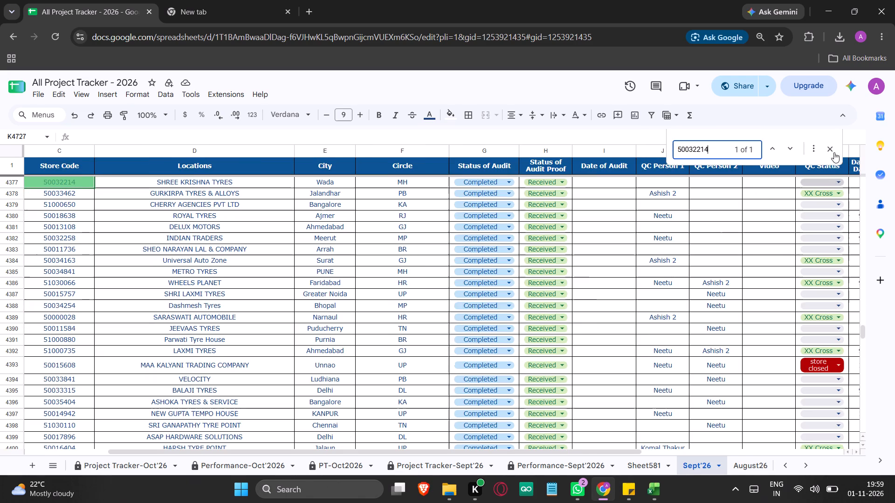
pyautogui.click(830, 150)
# For store 50032214, enter Ashish 2 as QC Person 1, XX Cross as QC Status and 3Oct as Date of QC 1.
pyautogui.click(674, 182)
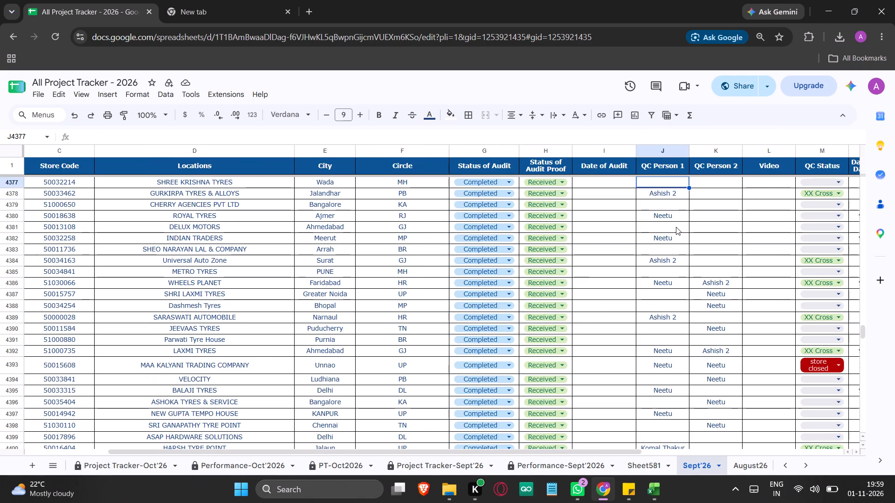
pyautogui.hotkey('shift', 'a')
pyautogui.press('Tab')
pyautogui.press('Tab')
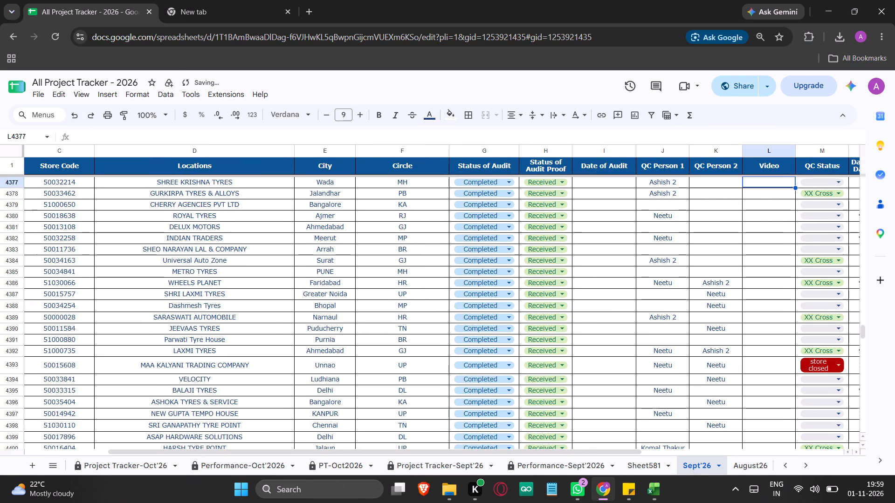
pyautogui.press('Tab')
pyautogui.press('Tab')
pyautogui.press('Tab')
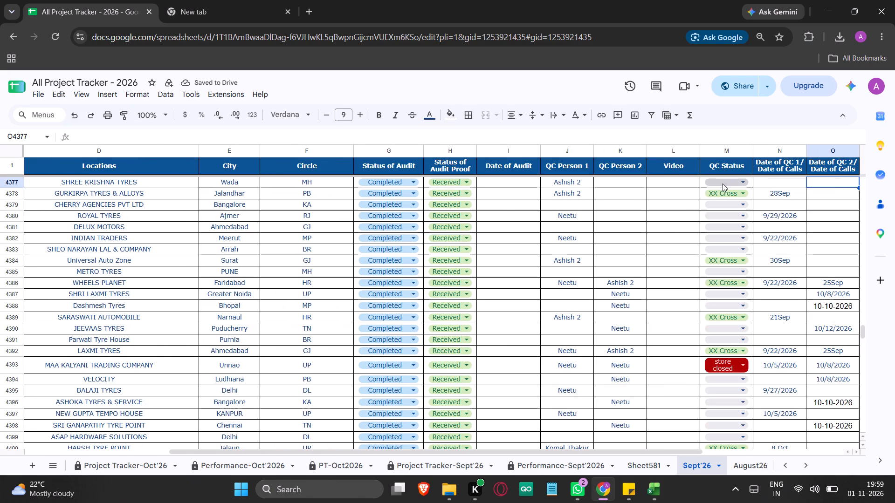
pyautogui.click(723, 183)
pyautogui.click(720, 197)
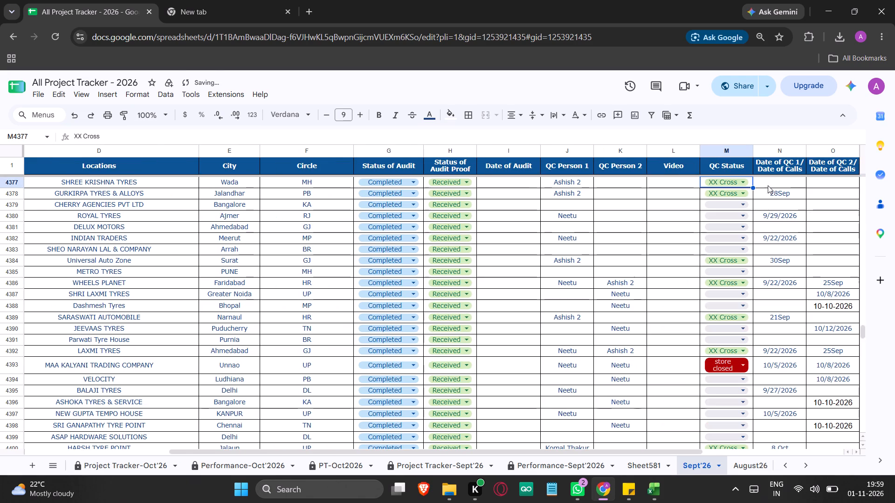
pyautogui.click(767, 184)
pyautogui.press('3')
pyautogui.write('Oct')
pyautogui.press('Tab')
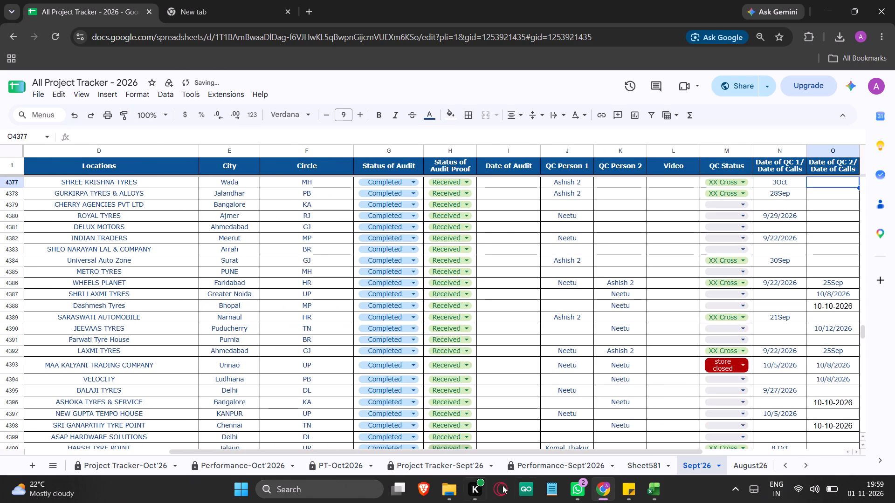
# Copy store code 50033042 from the sticky note's 3-oct list and find it in the Sept'26 sheet.
pyautogui.click(628, 497)
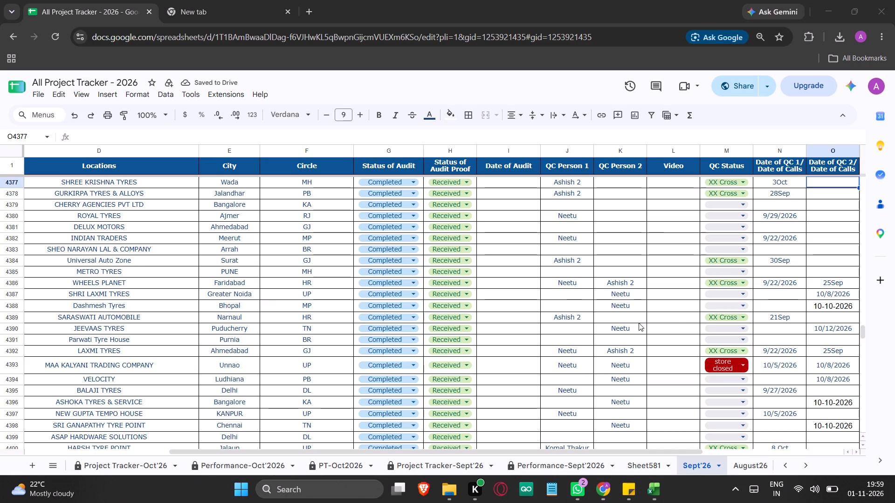
pyautogui.click(629, 490)
pyautogui.doubleClick(591, 198)
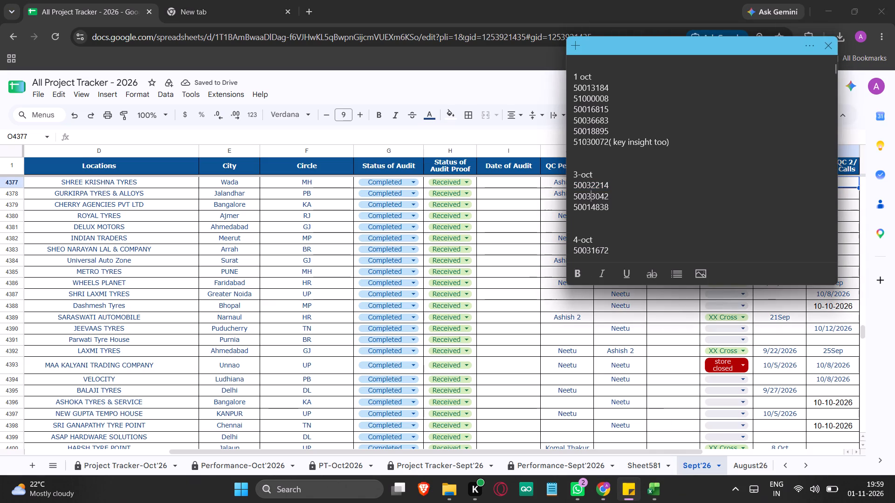
pyautogui.rightClick(591, 198)
pyautogui.click(605, 210)
pyautogui.click(529, 251)
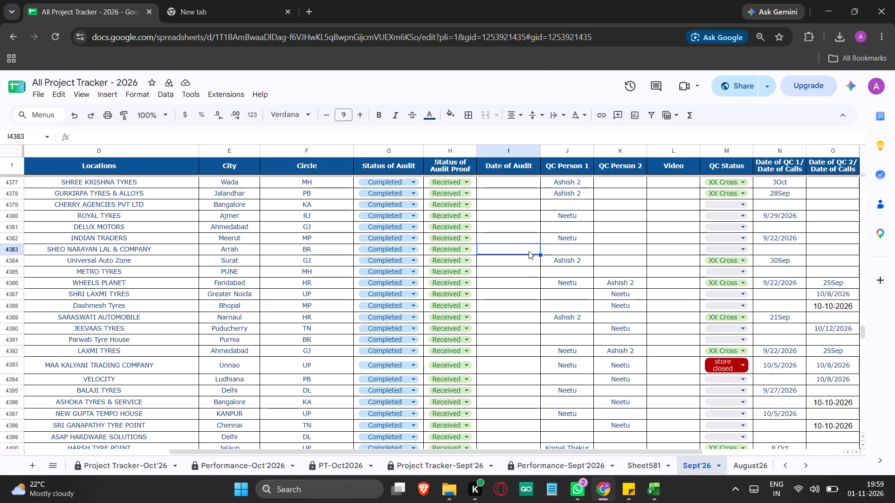
pyautogui.hotkey('ctrl', 'f')
pyautogui.hotkey('ctrl', 'v')
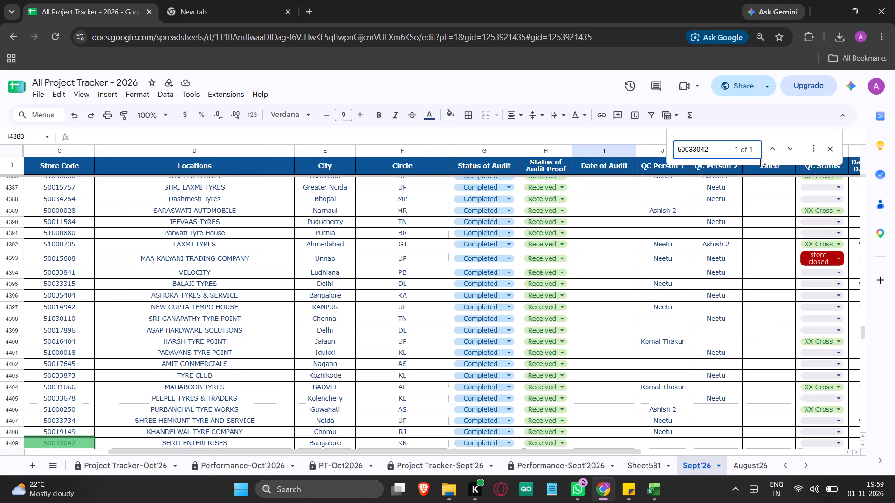
pyautogui.click(829, 149)
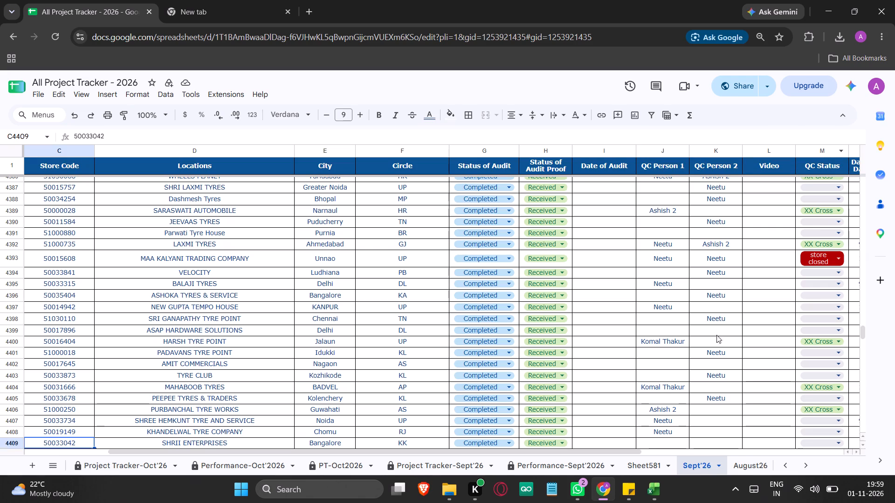
# For store 50033042, enter Ashish 2 as QC Person 1, XX Cross as QC Status and 3Oct as Date of QC 1.
pyautogui.click(665, 443)
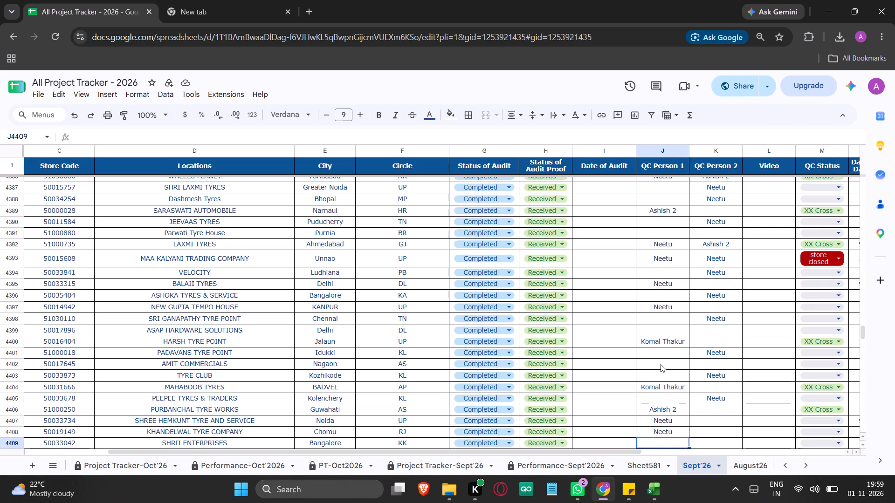
pyautogui.hotkey('shift', 'a')
pyautogui.press('Tab')
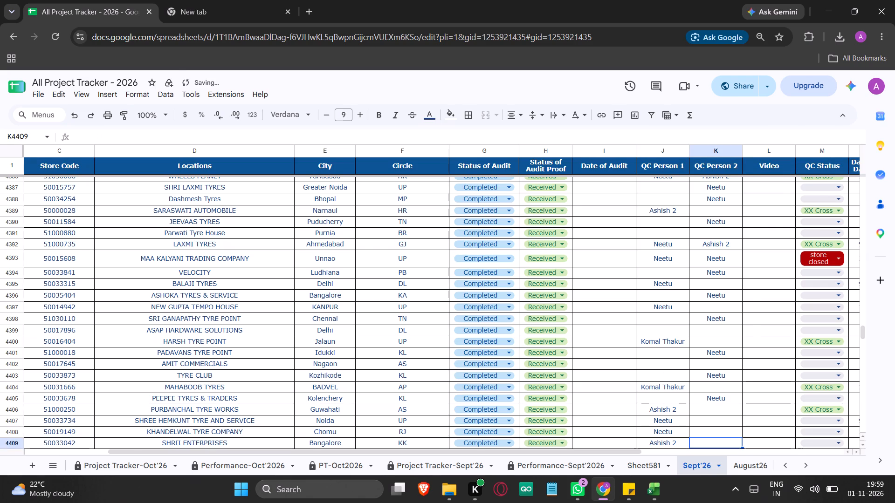
pyautogui.press('Tab')
pyautogui.press('Tab')
pyautogui.press('Tab')
pyautogui.press('Tab')
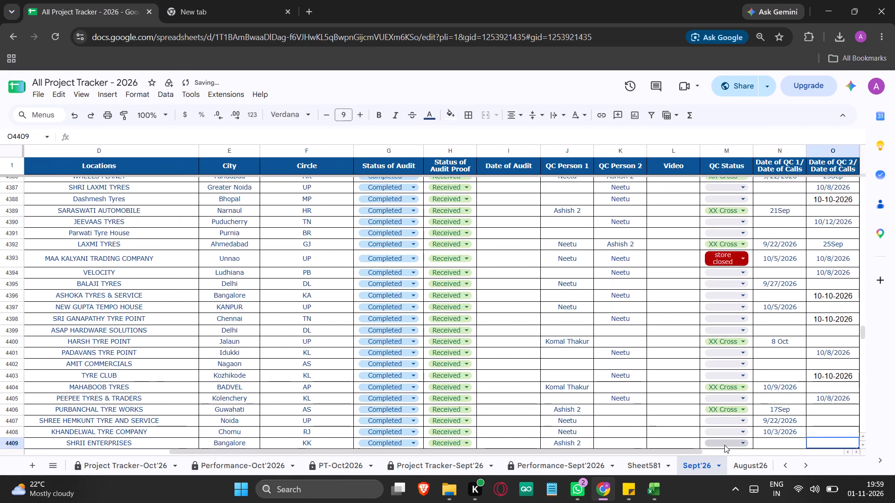
pyautogui.click(724, 445)
pyautogui.click(719, 296)
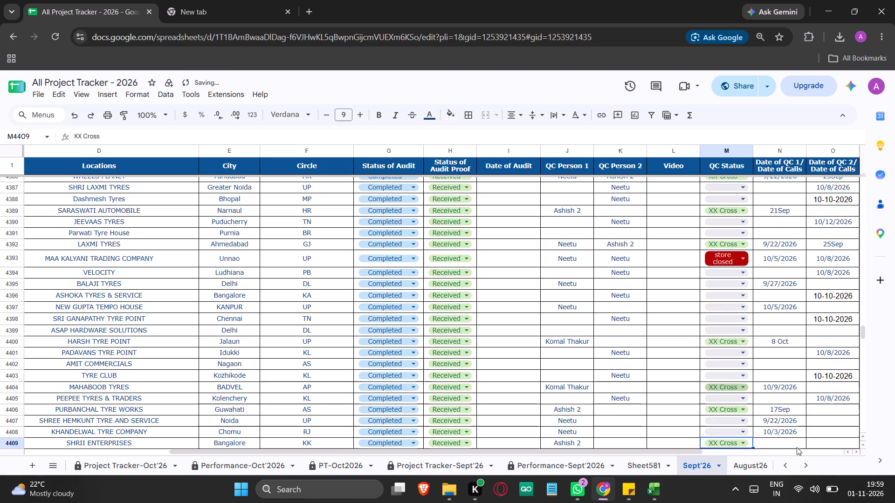
pyautogui.click(782, 443)
pyautogui.press('3')
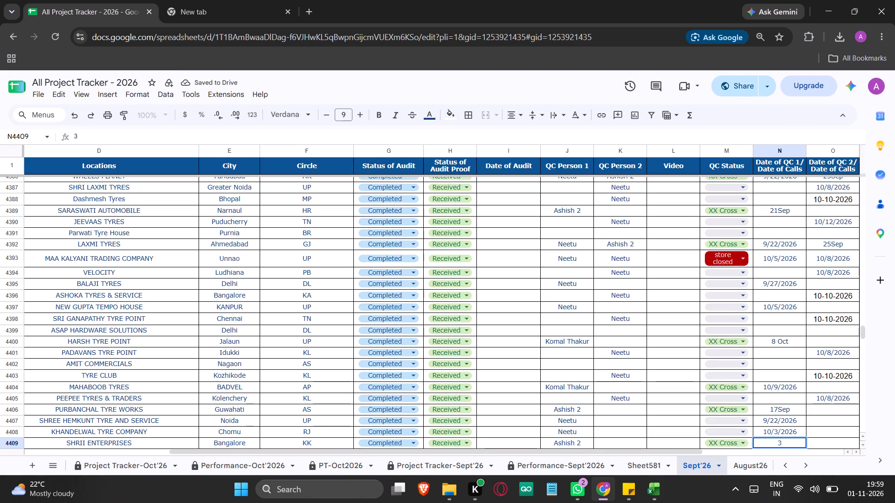
pyautogui.write('Oct')
pyautogui.press('Tab')
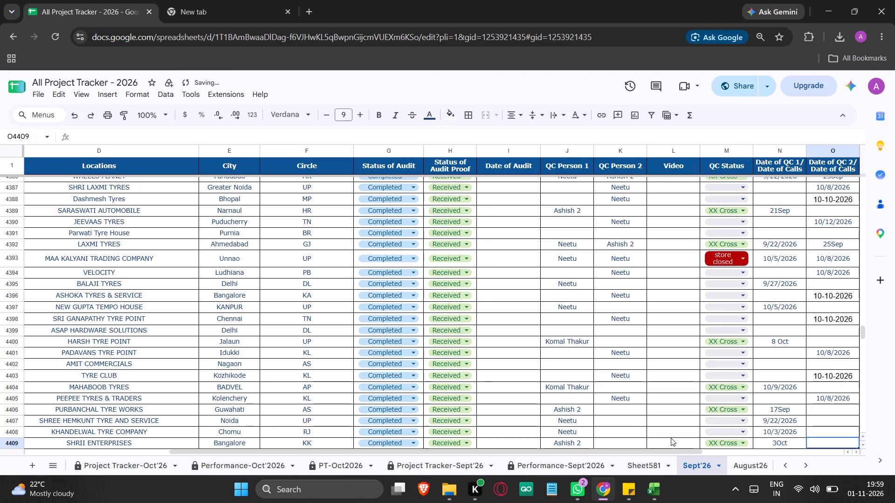
# Copy store code 50014838 from the sticky note's 3-oct list and find it in the Sept'26 sheet.
pyautogui.click(636, 490)
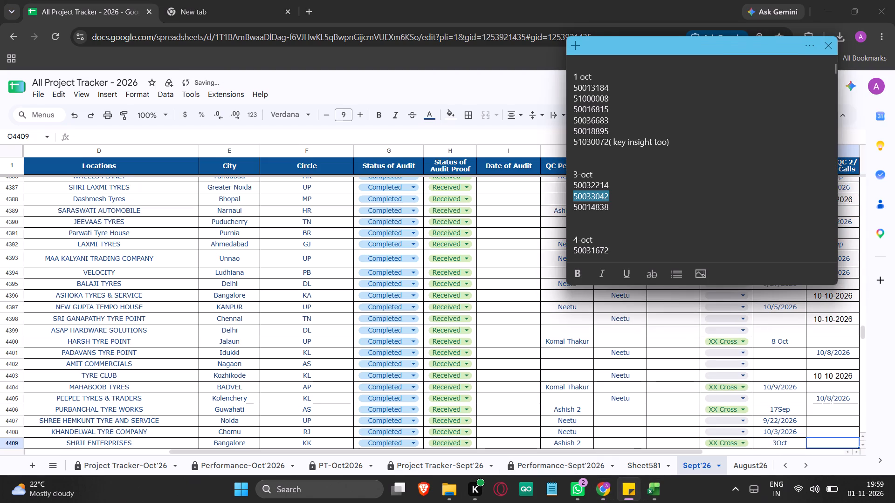
pyautogui.doubleClick(595, 211)
pyautogui.rightClick(595, 211)
pyautogui.click(611, 219)
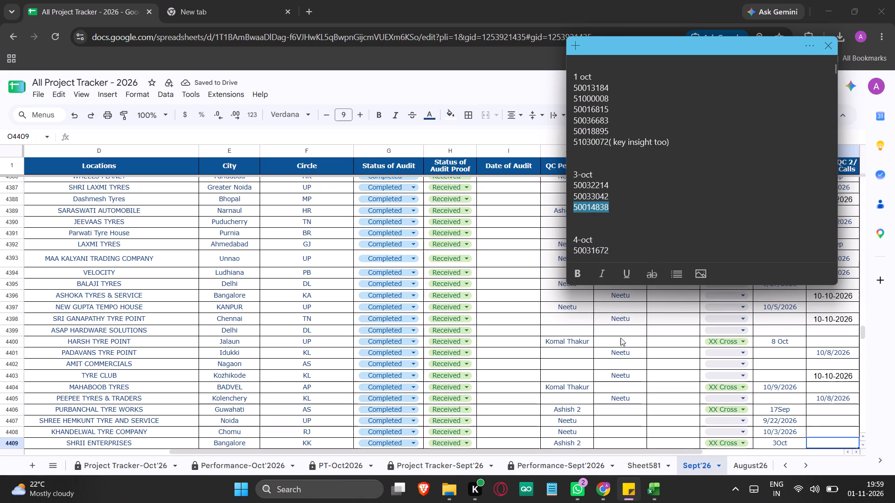
pyautogui.click(604, 335)
pyautogui.hotkey('ctrl', 'f')
pyautogui.hotkey('ctrl', 'v')
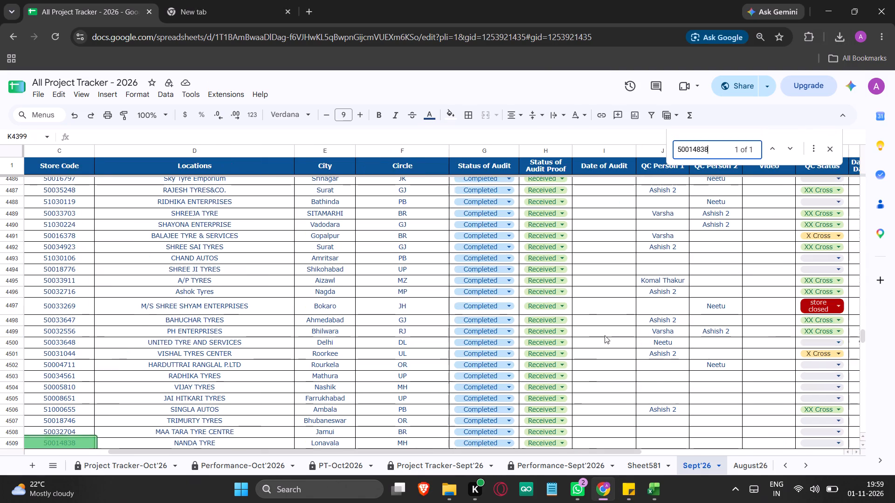
pyautogui.click(827, 148)
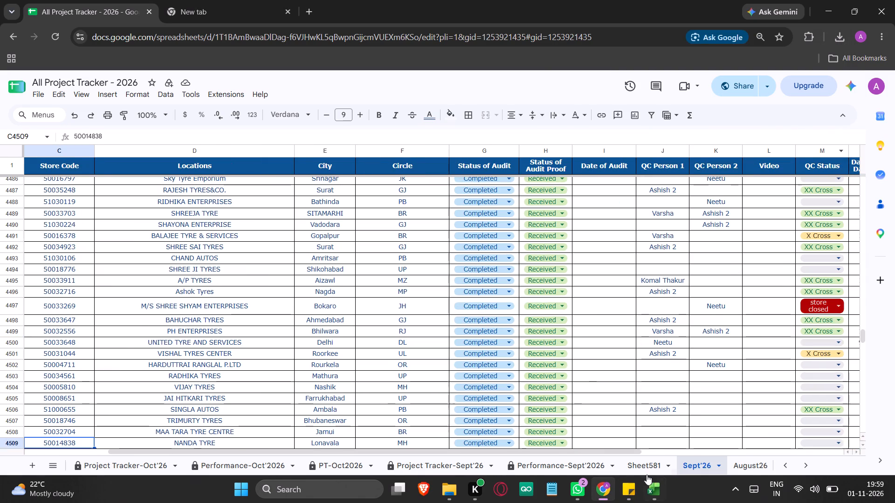
# For store 50014838, enter Ashish 2 as QC Person 1, XX Cross as QC Status and 3Oct as Date of QC 1.
pyautogui.click(658, 443)
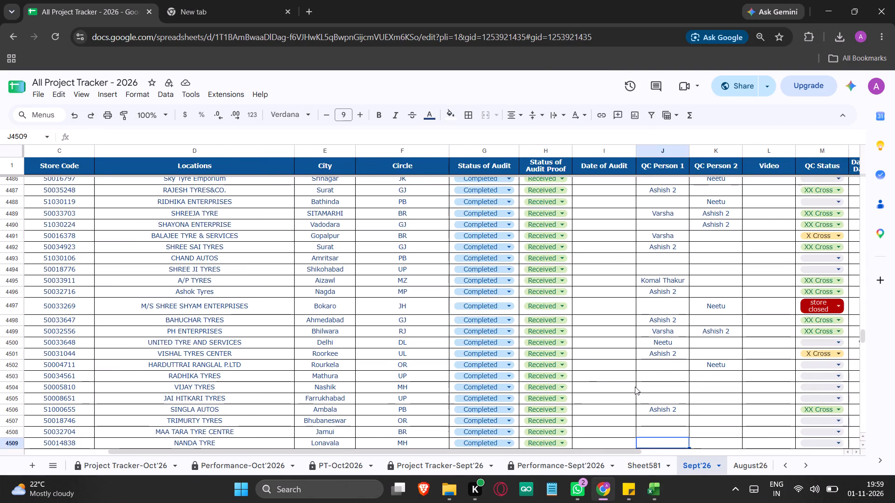
pyautogui.write('Ashish 2')
pyautogui.press('Tab')
pyautogui.press('Tab')
pyautogui.press('Tab')
pyautogui.press('Tab')
pyautogui.press('Tab')
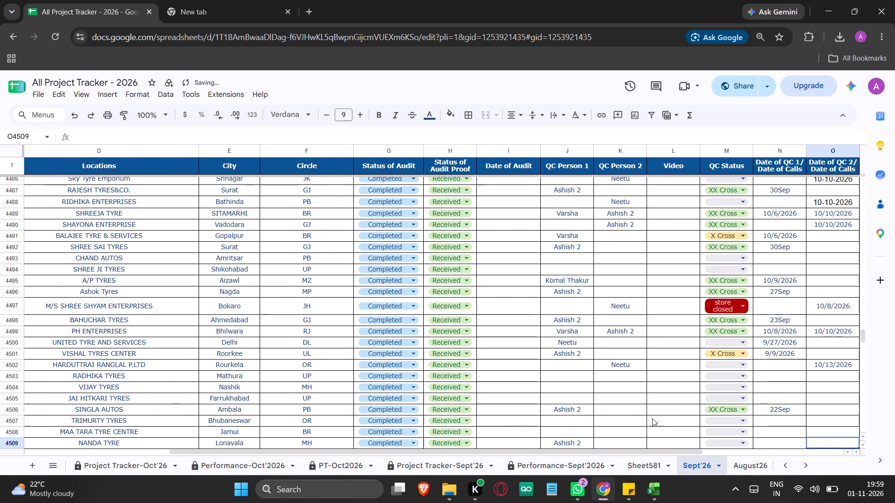
pyautogui.click(723, 445)
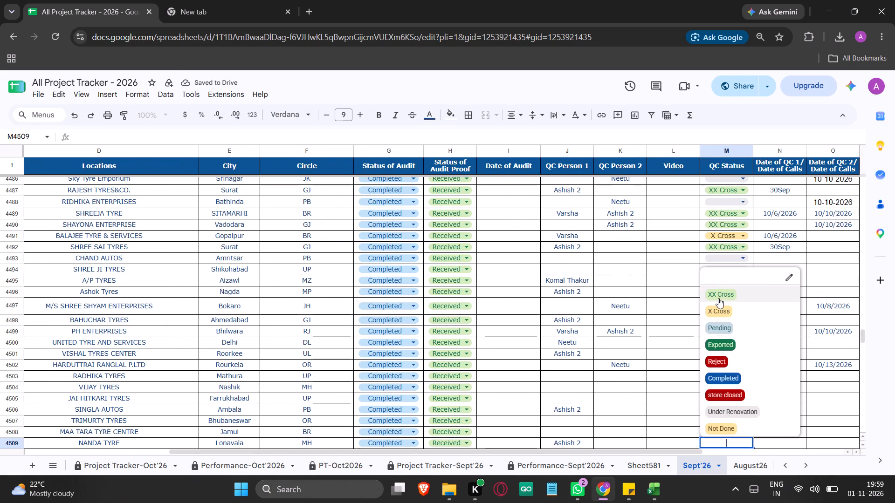
pyautogui.click(718, 298)
pyautogui.click(786, 443)
pyautogui.press('3')
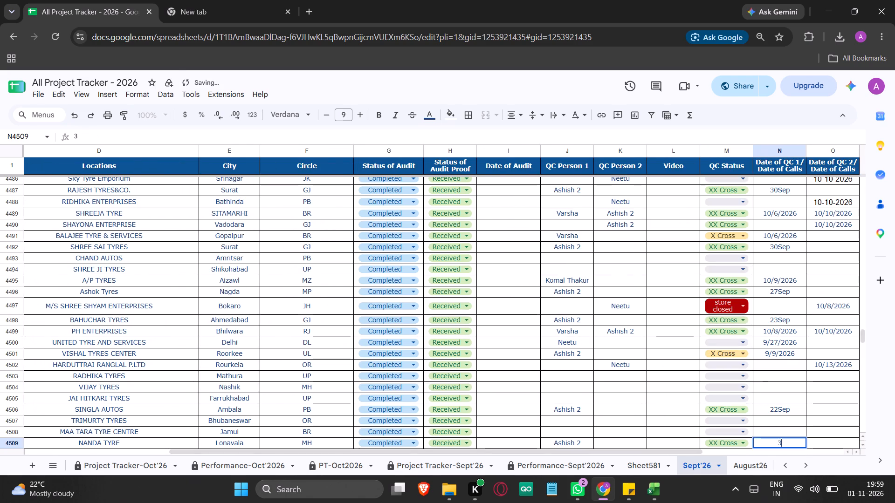
pyautogui.write('Oct')
pyautogui.press('Tab')
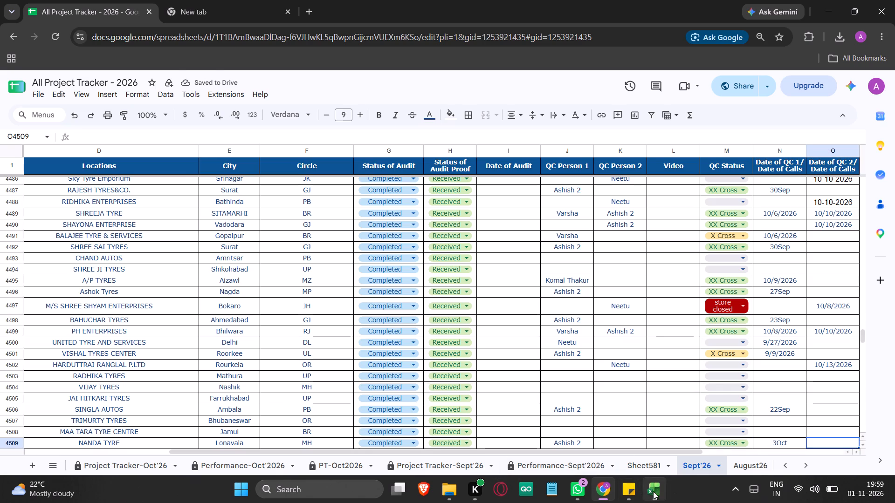
# Copy store code 50031672 from the sticky note's 4-oct list and find it in the Sept'26 sheet.
pyautogui.click(633, 491)
pyautogui.scroll(-2, 602, 210)
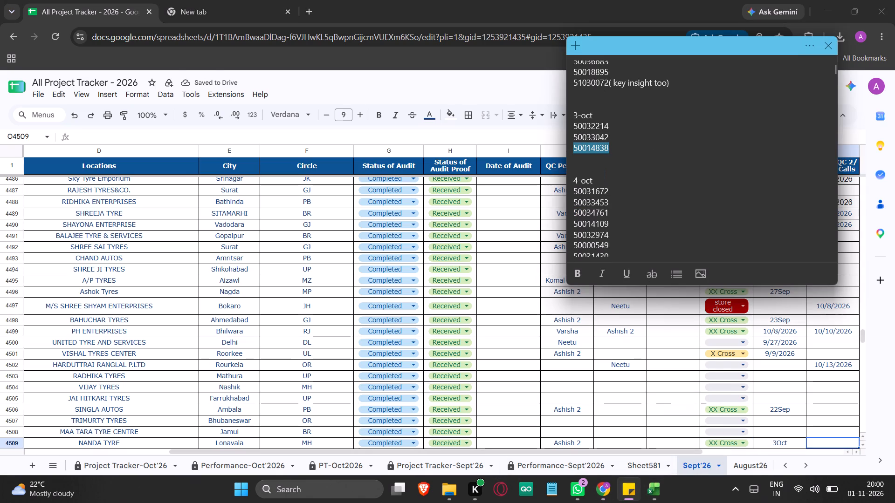
pyautogui.doubleClick(595, 191)
pyautogui.rightClick(595, 191)
pyautogui.click(617, 197)
pyautogui.scroll(-2, 615, 205)
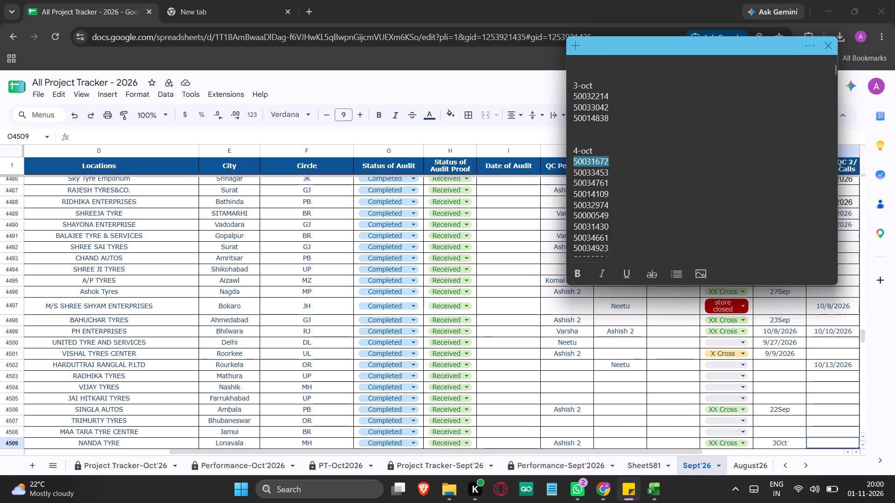
pyautogui.rightClick(589, 131)
pyautogui.click(609, 140)
pyautogui.scroll(2, 608, 142)
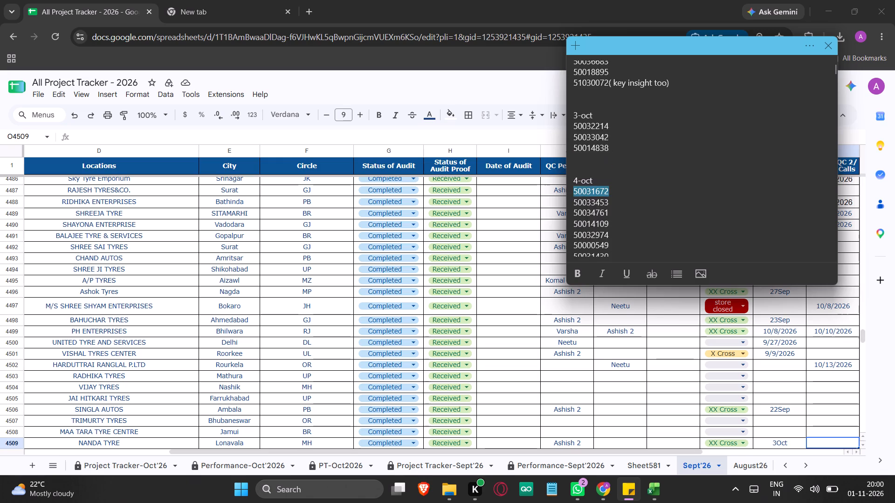
pyautogui.scroll(-1, 608, 142)
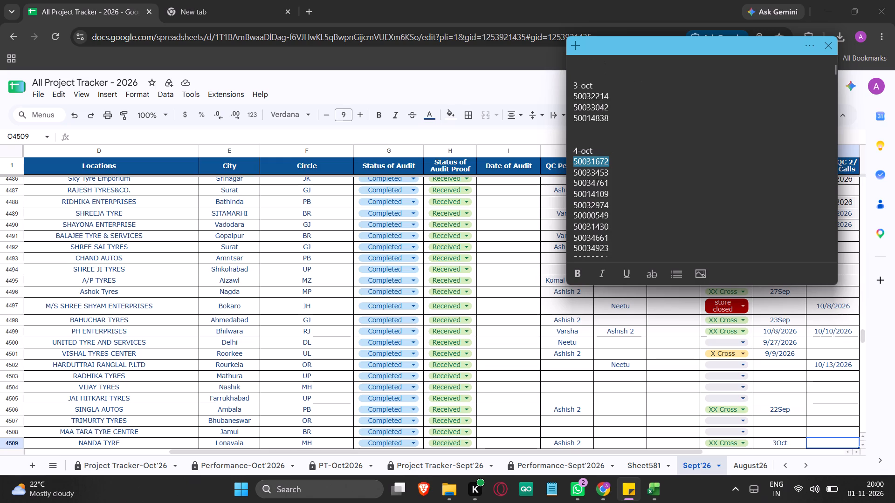
pyautogui.rightClick(597, 161)
pyautogui.click(619, 167)
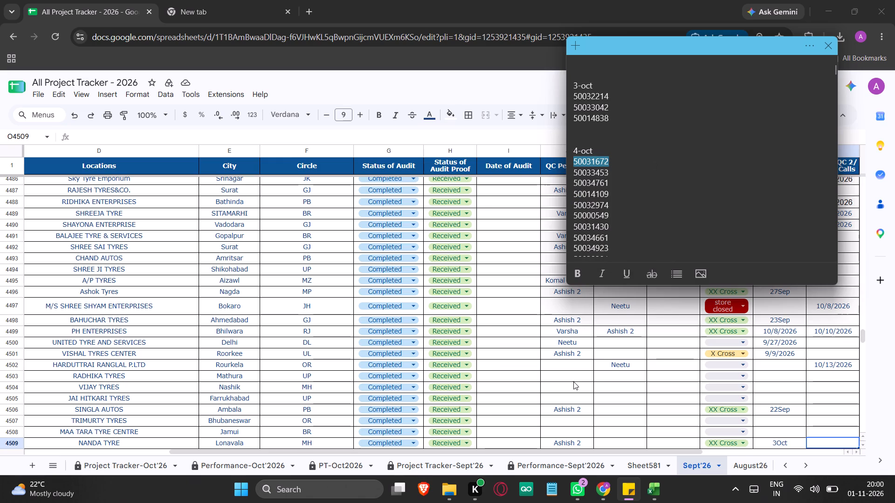
pyautogui.click(573, 381)
pyautogui.hotkey('ctrl', 'f')
pyautogui.hotkey('ctrl', 'v')
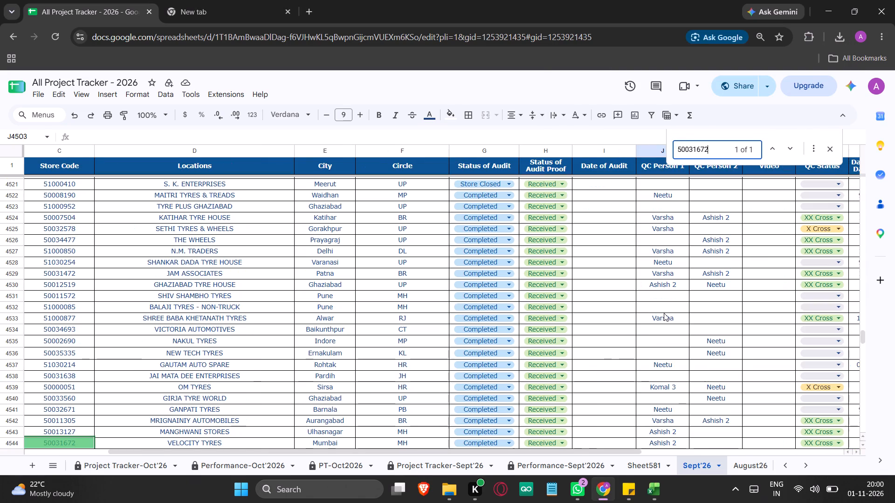
pyautogui.click(827, 149)
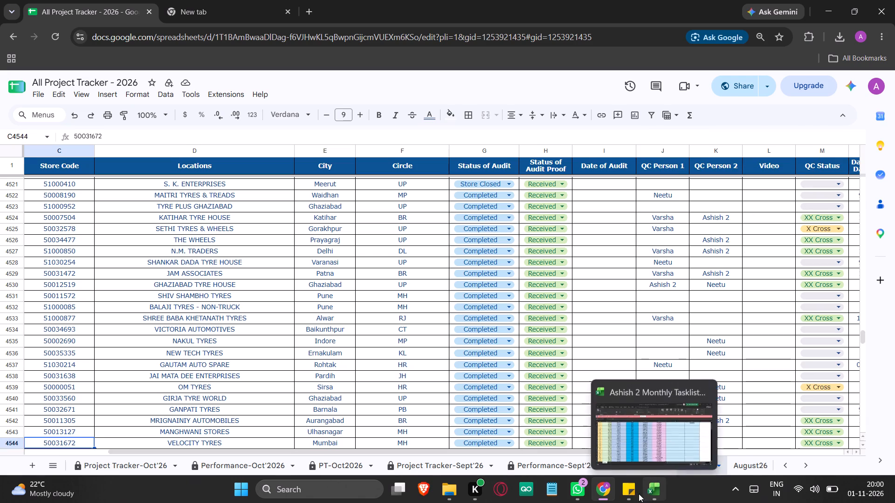
# Review the sticky note's 4-oct list and examine the existing QC entries and dates in the row for store 50031672.
pyautogui.click(629, 492)
pyautogui.scroll(-1, 636, 192)
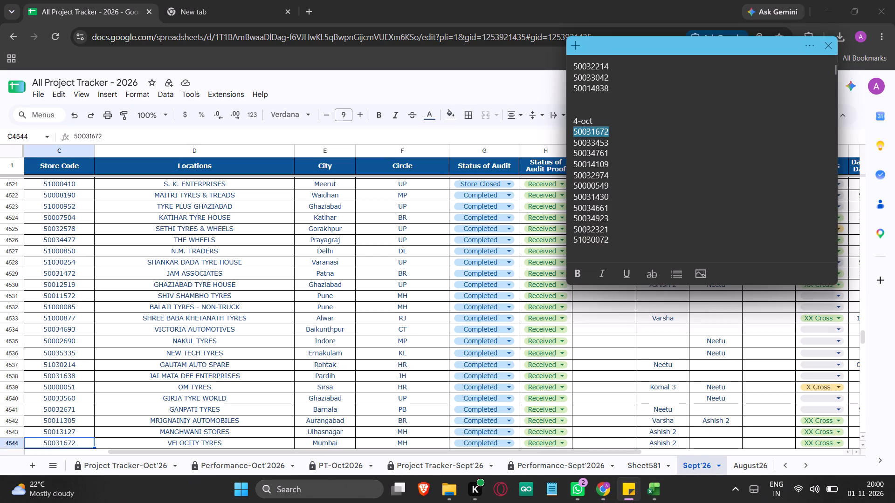
pyautogui.scroll(-1, 632, 189)
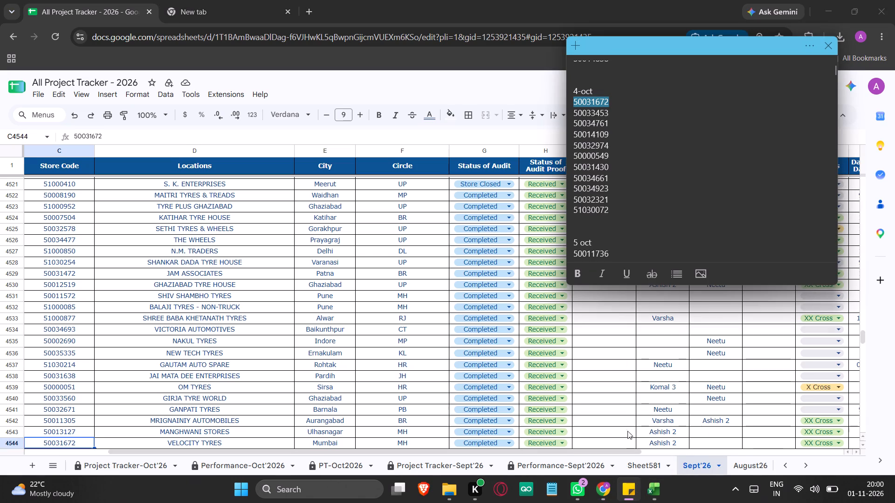
pyautogui.click(617, 432)
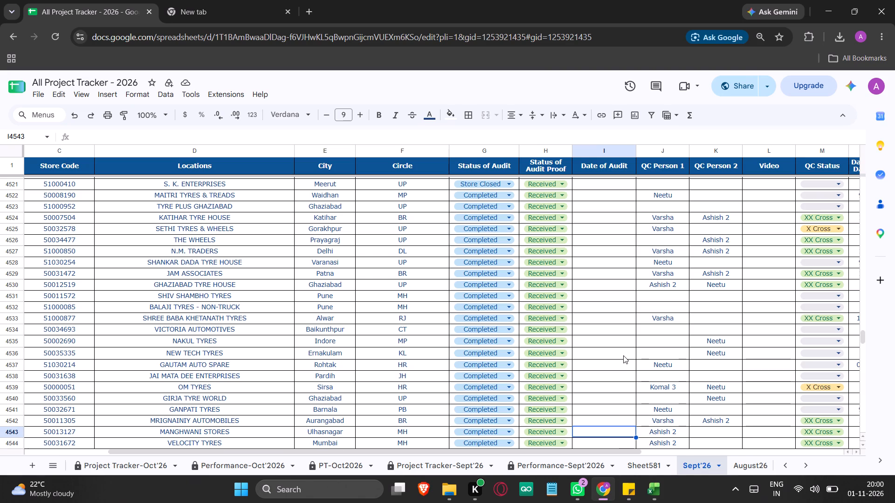
pyautogui.press('Right')
pyautogui.press('Right')
pyautogui.press('Right')
pyautogui.press('Right')
pyautogui.press('Right')
pyautogui.press('Right')
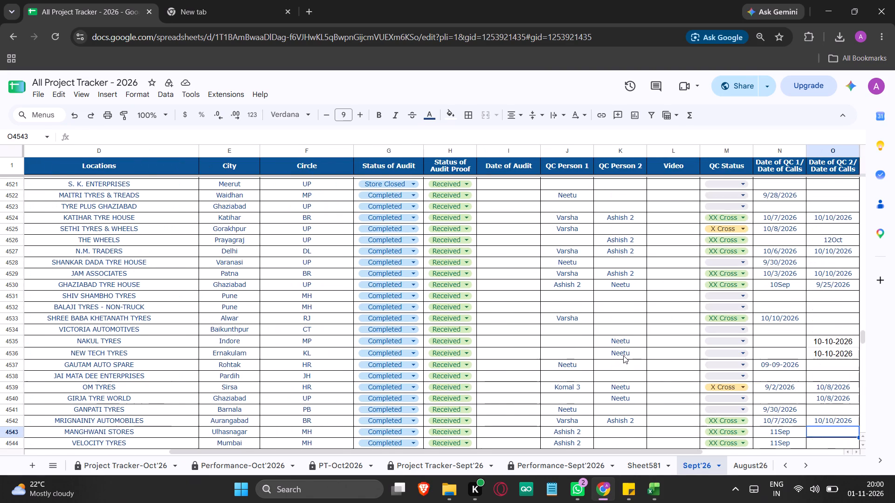
pyautogui.press('Down')
pyautogui.press('Right')
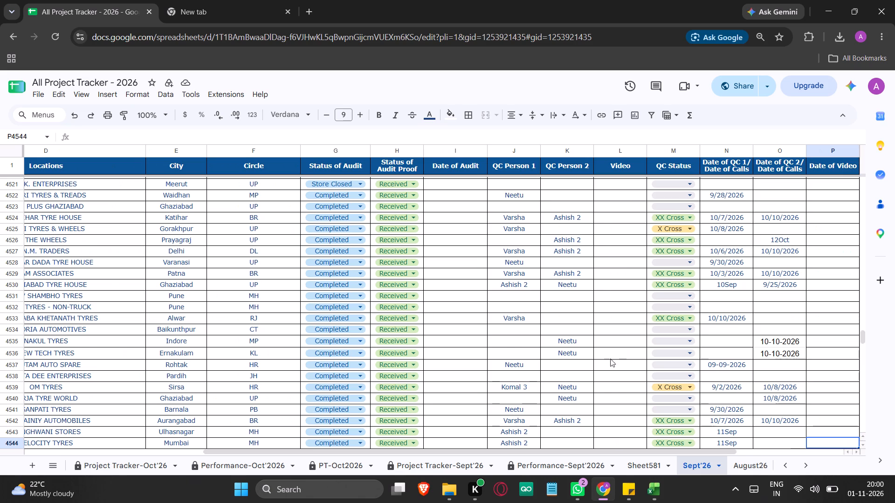
# Switch to the Oct'26 sheet and search it for store code 50031672.
pyautogui.click(55, 466)
pyautogui.scroll(3, 103, 347)
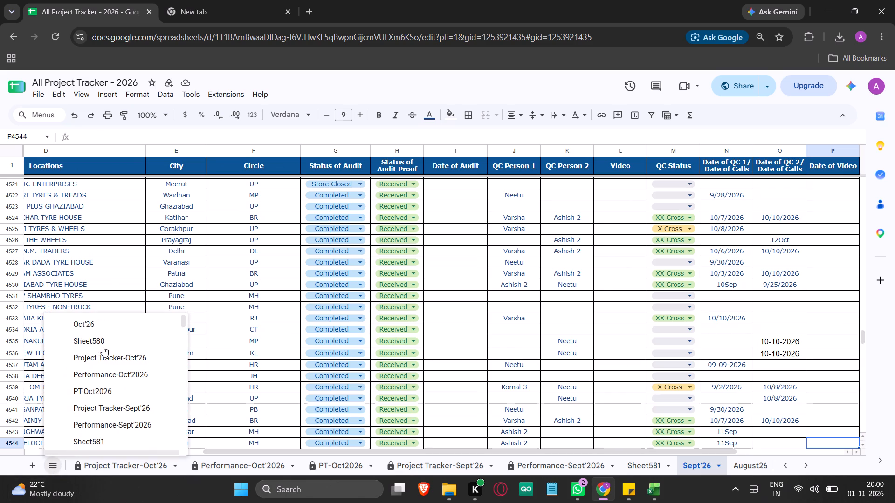
pyautogui.scroll(2, 103, 347)
pyautogui.click(105, 331)
pyautogui.click(494, 370)
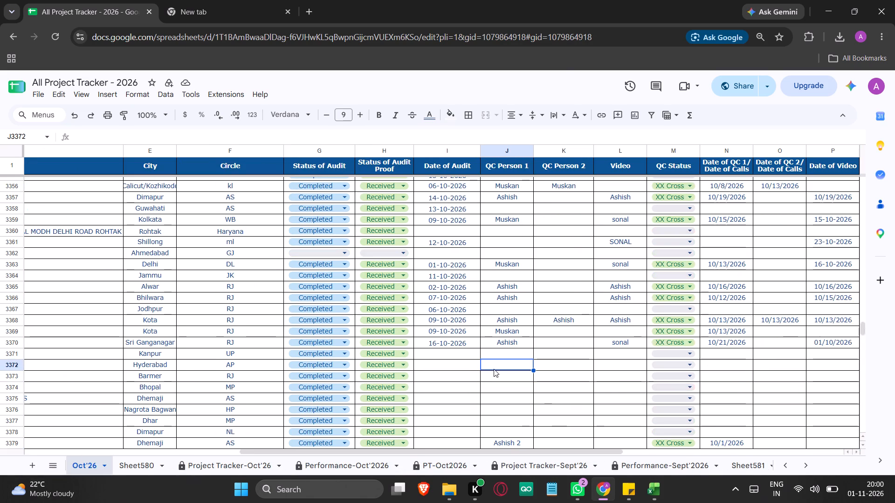
pyautogui.hotkey('ctrl', 'f')
pyautogui.hotkey('ctrl', 'v')
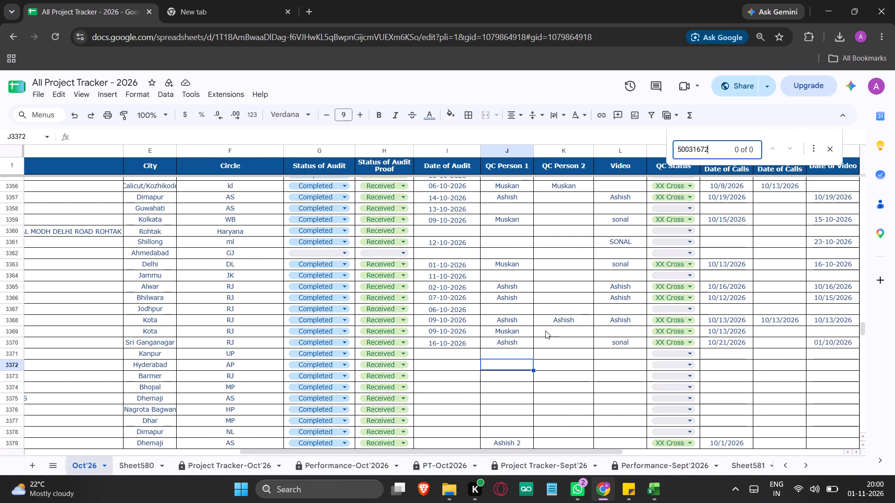
pyautogui.click(826, 148)
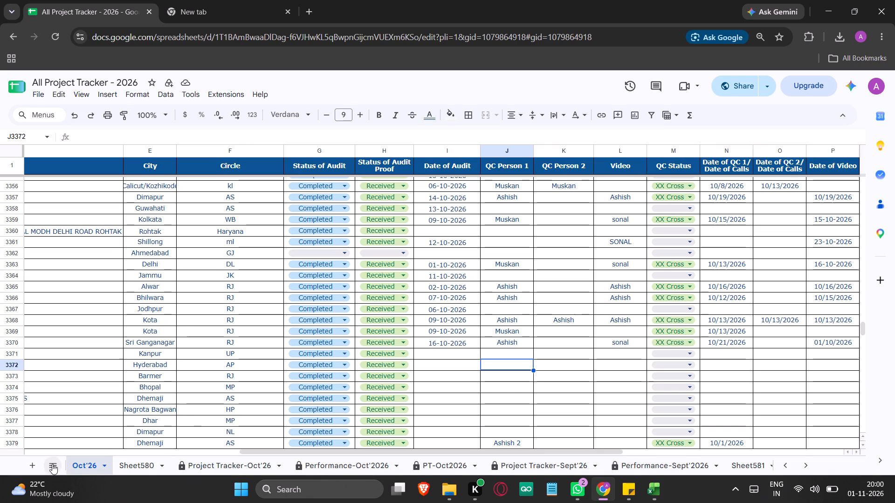
# Return to the Sept'26 sheet and find store code 50031672 again.
pyautogui.click(52, 464)
pyautogui.scroll(-1, 90, 354)
pyautogui.click(100, 396)
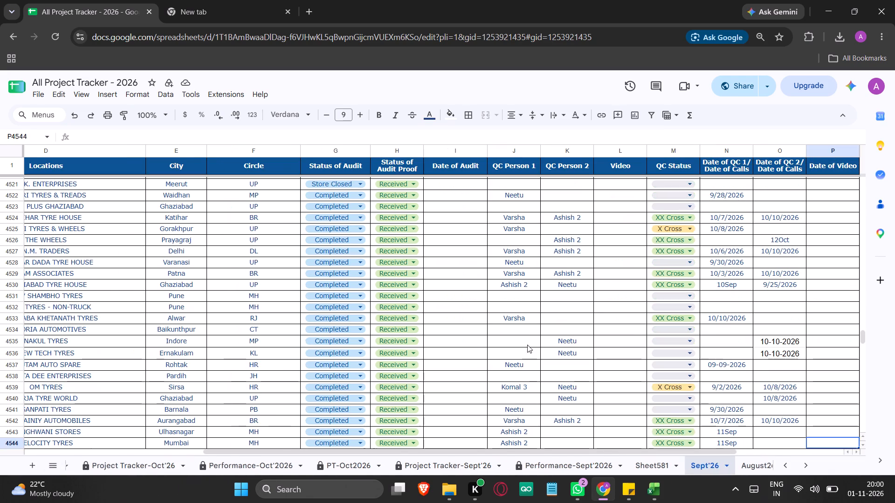
pyautogui.click(551, 446)
pyautogui.hotkey('ctrl', 'f')
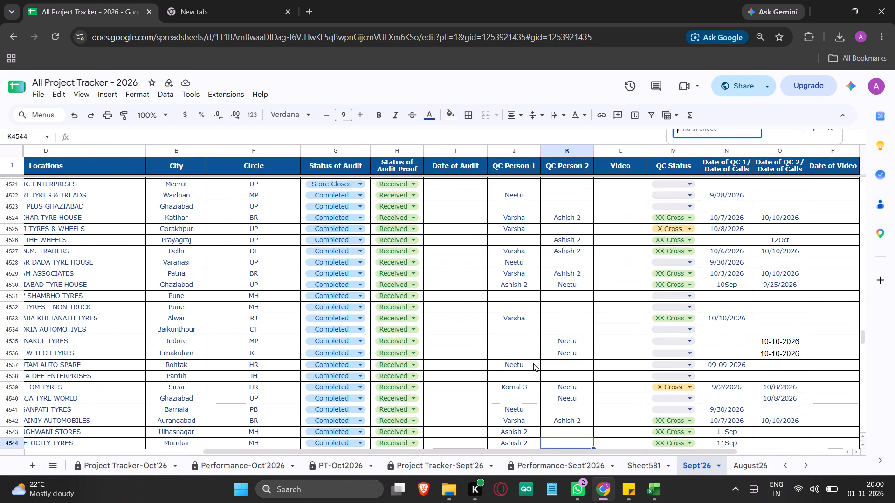
pyautogui.hotkey('ctrl', 'v')
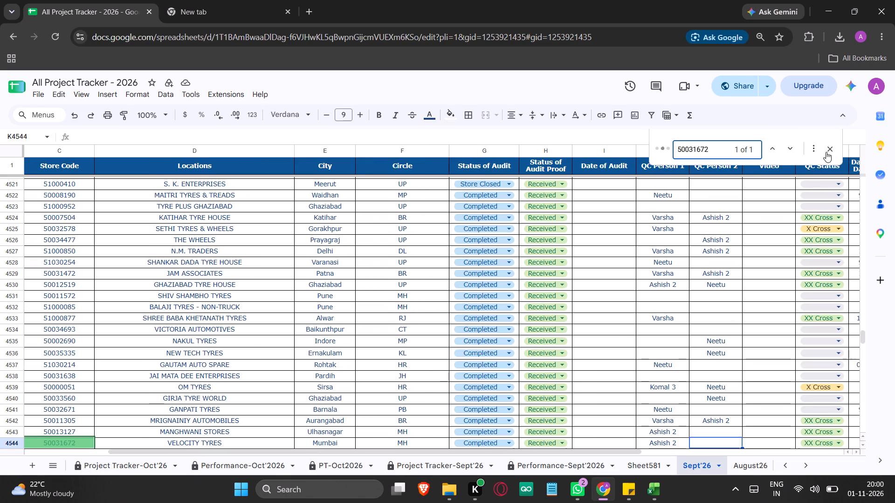
pyautogui.click(826, 151)
# Enter Ashish 2 as QC Person 2 for store 50031672 and dismiss the battery notification.
pyautogui.click(707, 442)
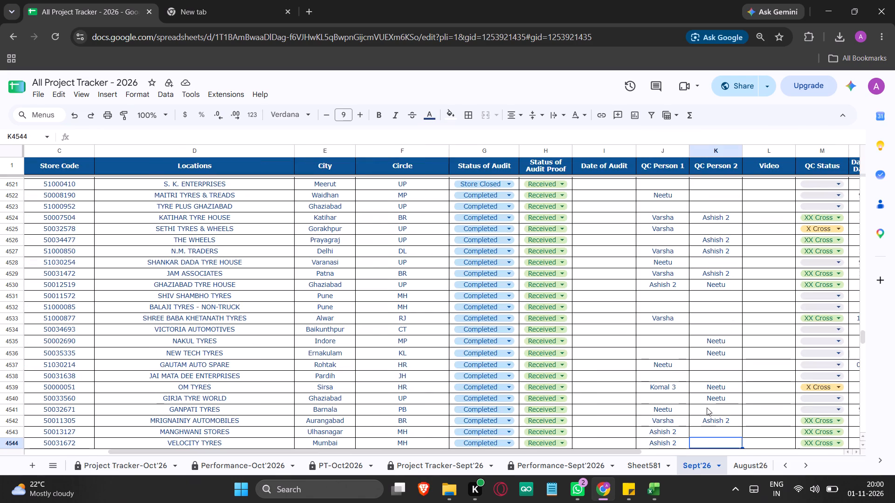
pyautogui.hotkey('shift', 'a')
pyautogui.write('sh')
pyautogui.write('ish')
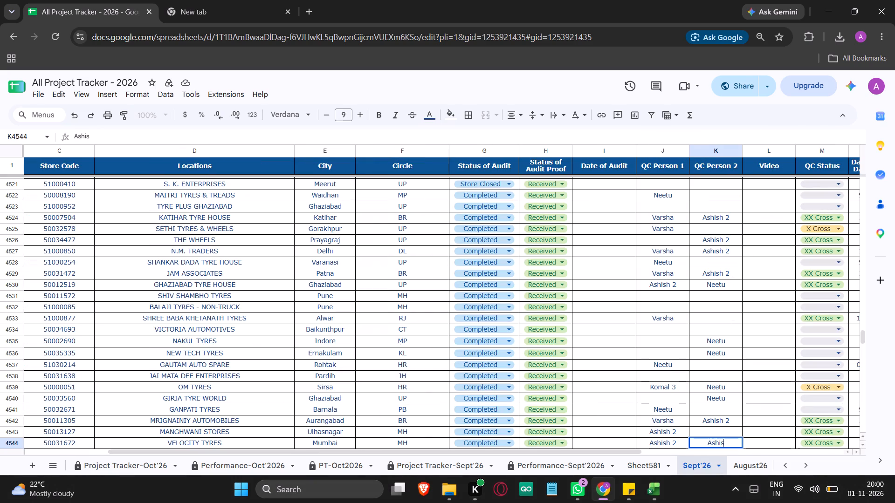
pyautogui.press('space')
pyautogui.press('2')
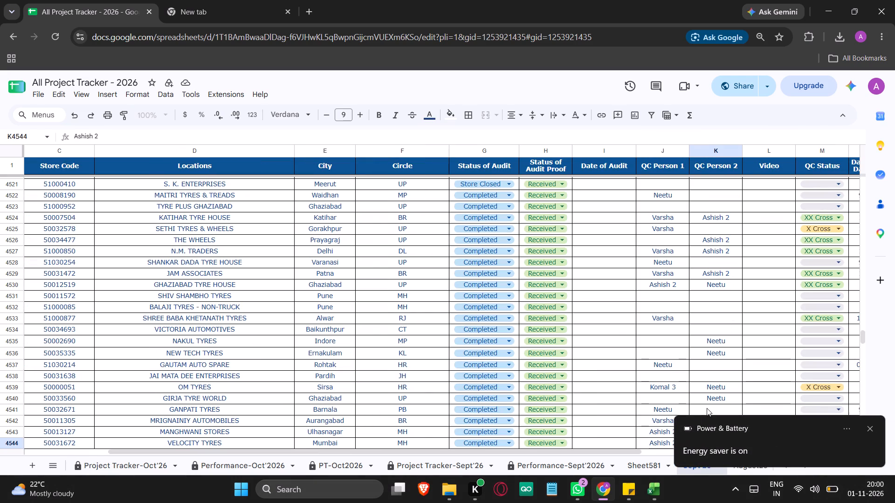
pyautogui.press('Tab')
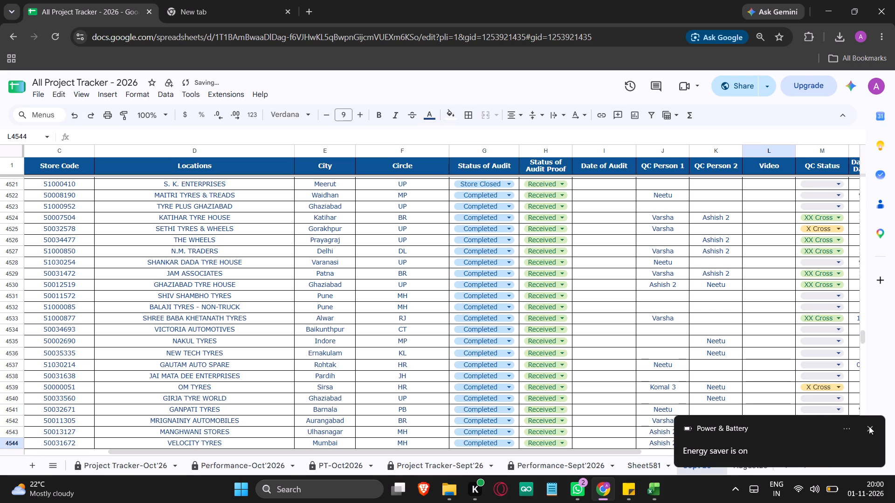
pyautogui.click(870, 427)
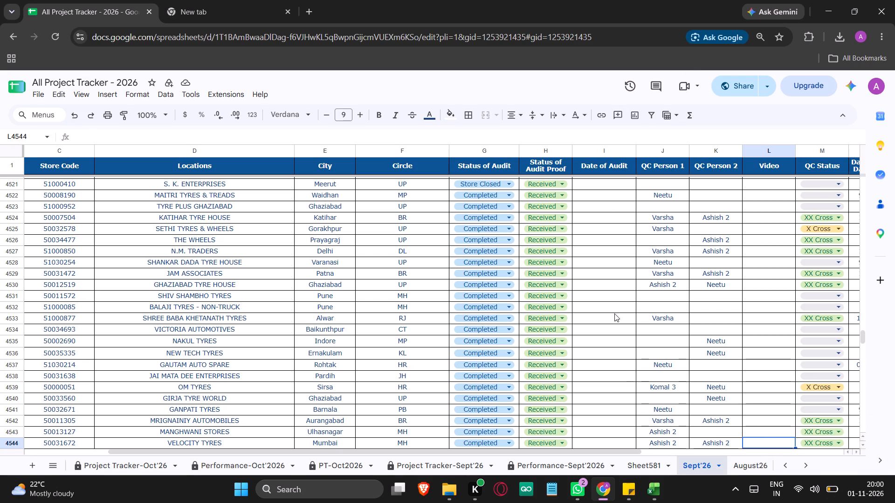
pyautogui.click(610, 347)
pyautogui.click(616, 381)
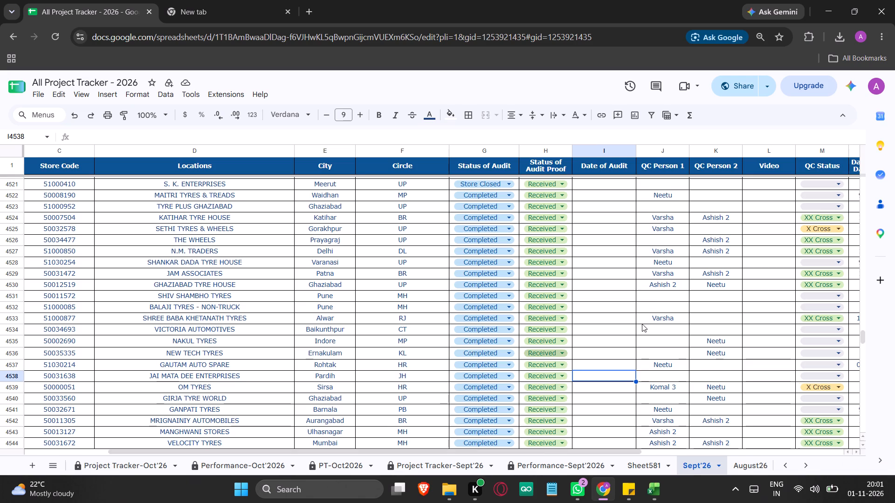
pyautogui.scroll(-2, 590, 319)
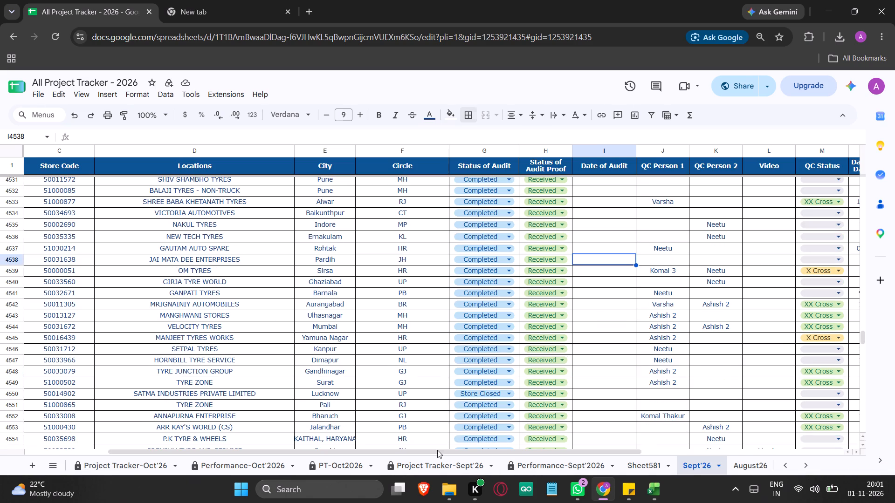
# Copy store code 50031672 from the sticky note's 4-oct list again and find its row in the Sept'26 sheet.
pyautogui.click(629, 493)
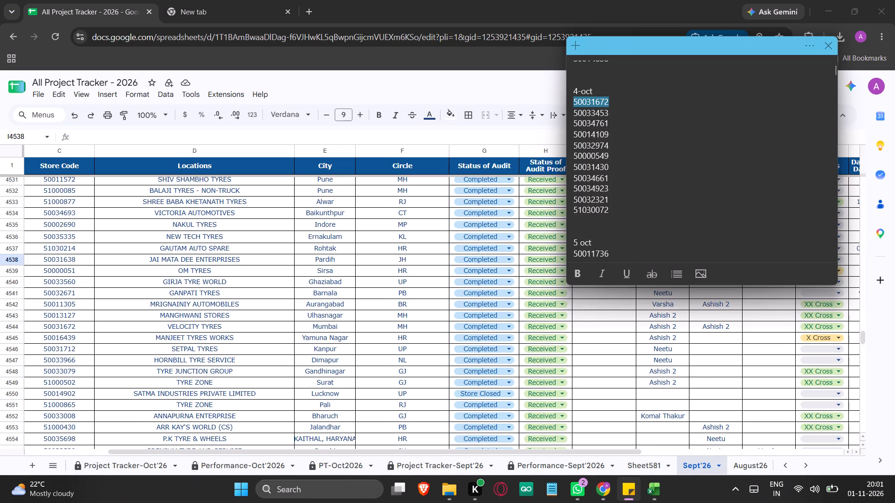
pyautogui.rightClick(597, 106)
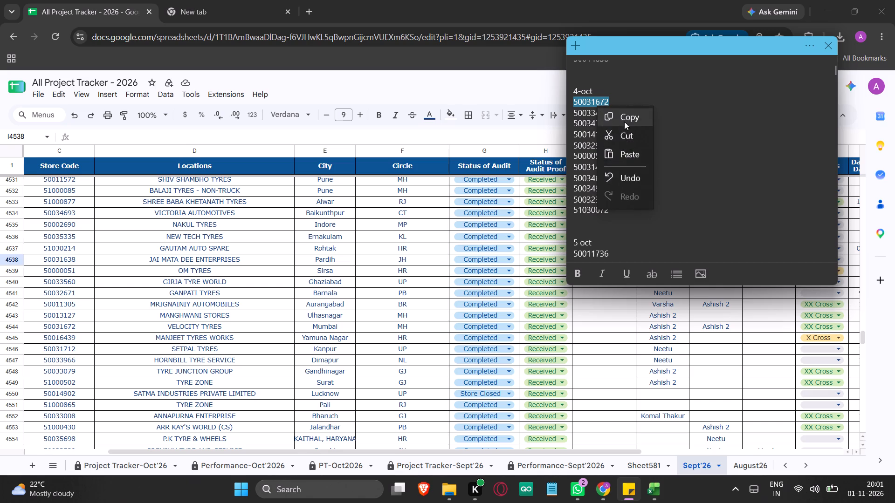
pyautogui.click(627, 122)
pyautogui.click(618, 342)
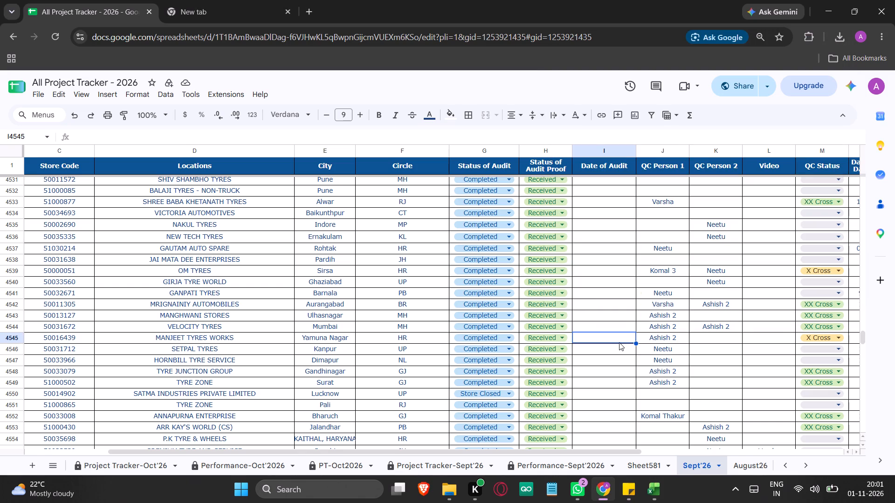
pyautogui.hotkey('ctrl', 'f')
pyautogui.hotkey('ctrl', 'v')
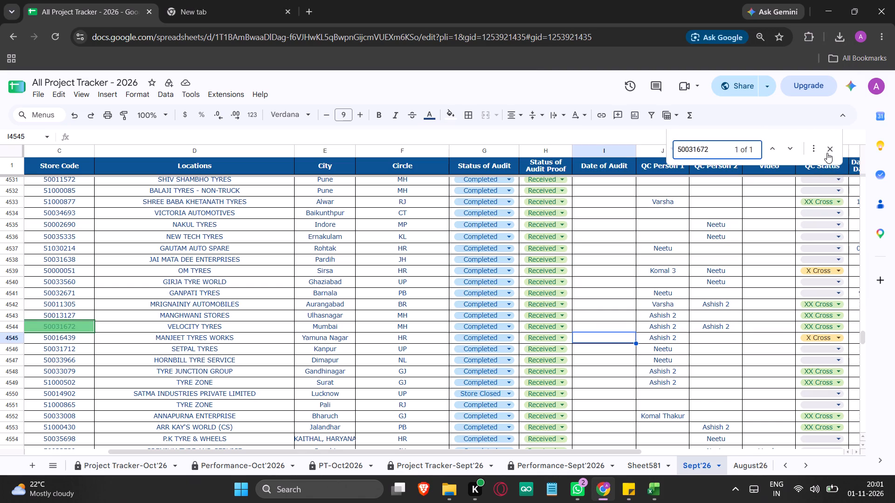
pyautogui.click(830, 151)
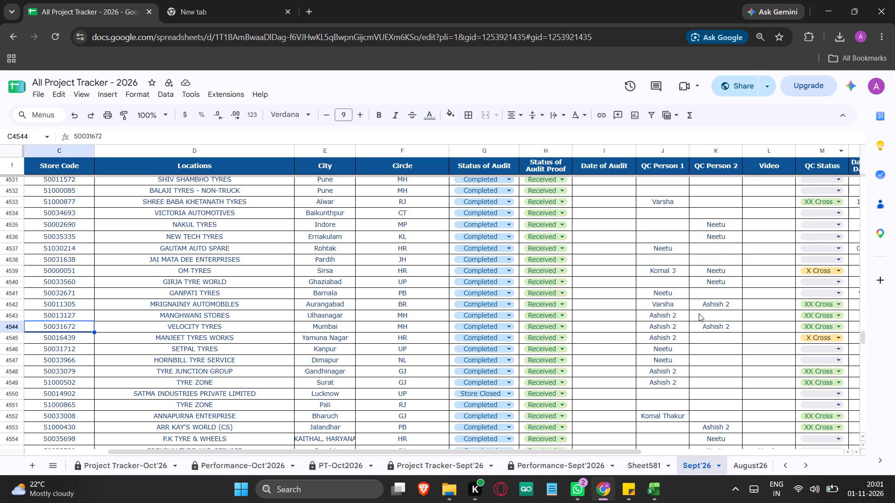
# Enter 4Oct as the Date of QC 2 for store 50031672 and check the stored date.
pyautogui.press('Right')
pyautogui.press('Right')
pyautogui.press('Right')
pyautogui.press('Right')
pyautogui.press('Right')
pyautogui.press('Right')
pyautogui.press('Right')
pyautogui.press('Right')
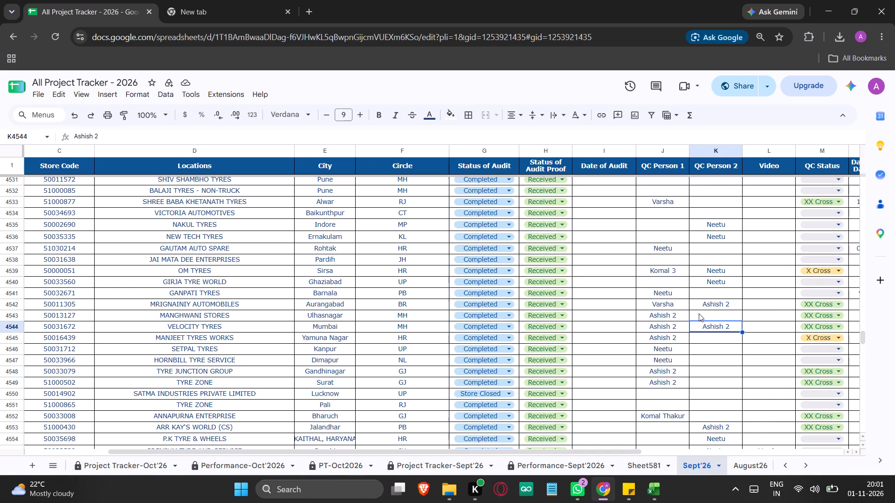
pyautogui.press('Right')
pyautogui.press('Right')
pyautogui.press('Right')
pyautogui.press('Right')
pyautogui.press('Right')
pyautogui.press('Right')
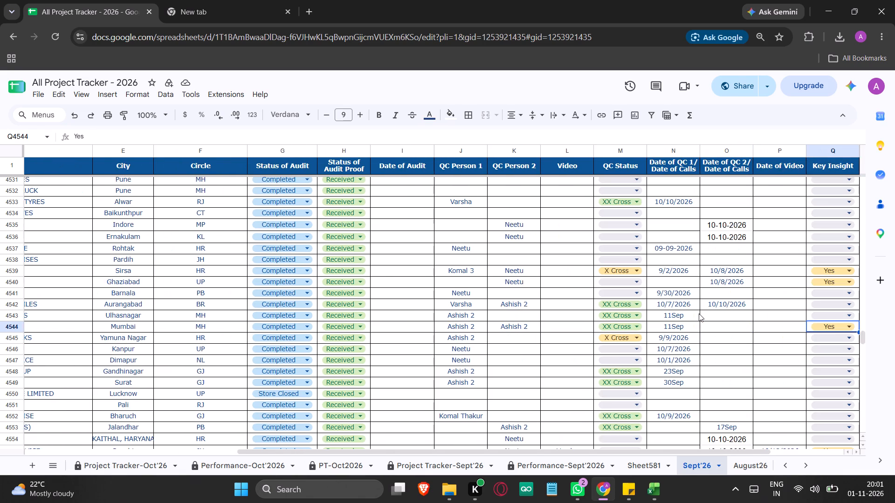
pyautogui.press('Left')
pyautogui.press('Left')
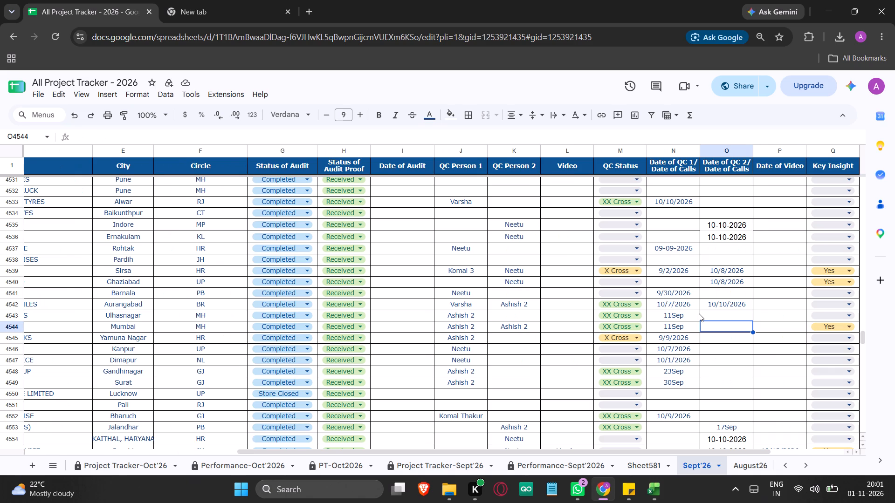
pyautogui.press('4')
pyautogui.hotkey('shift', 'o')
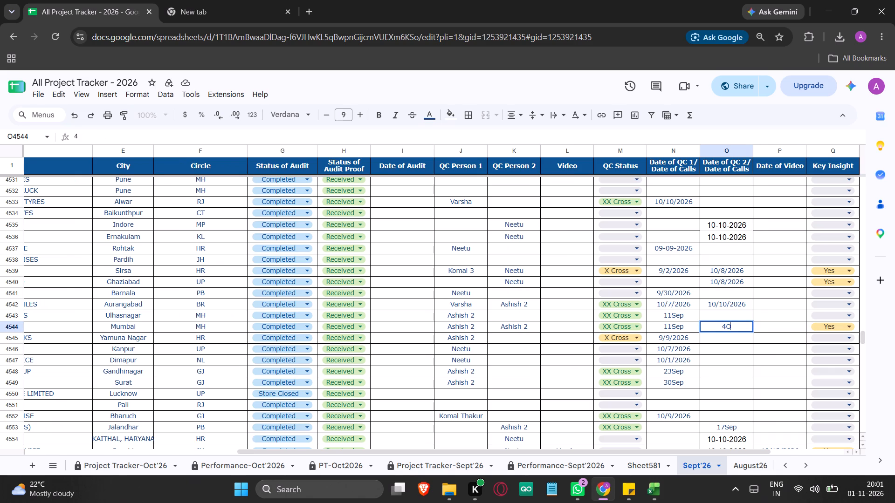
pyautogui.write('ct')
pyautogui.press('Tab')
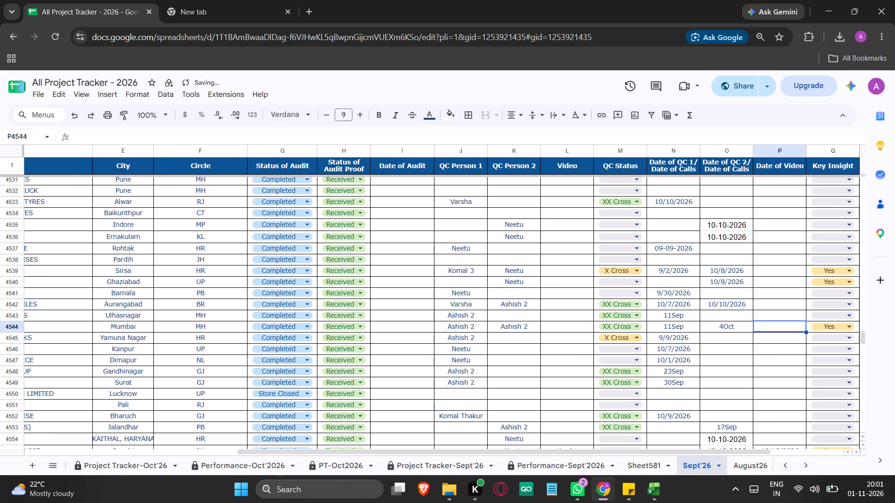
pyautogui.doubleClick(721, 325)
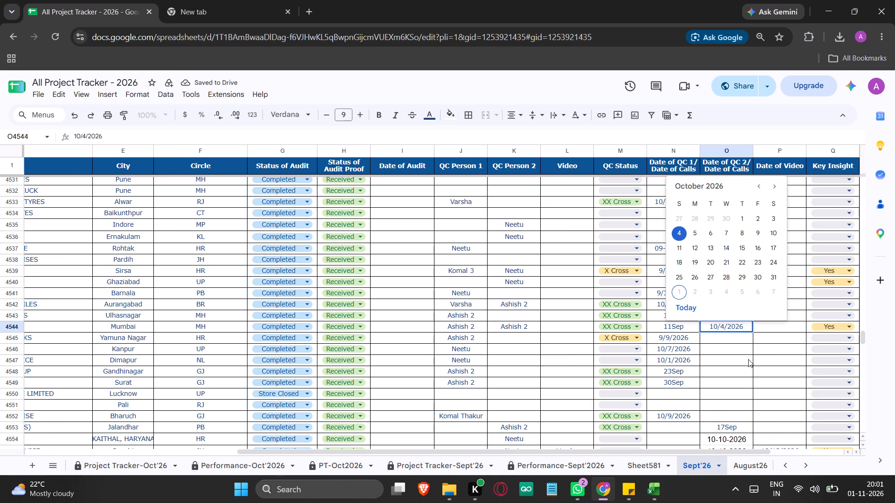
pyautogui.click(744, 367)
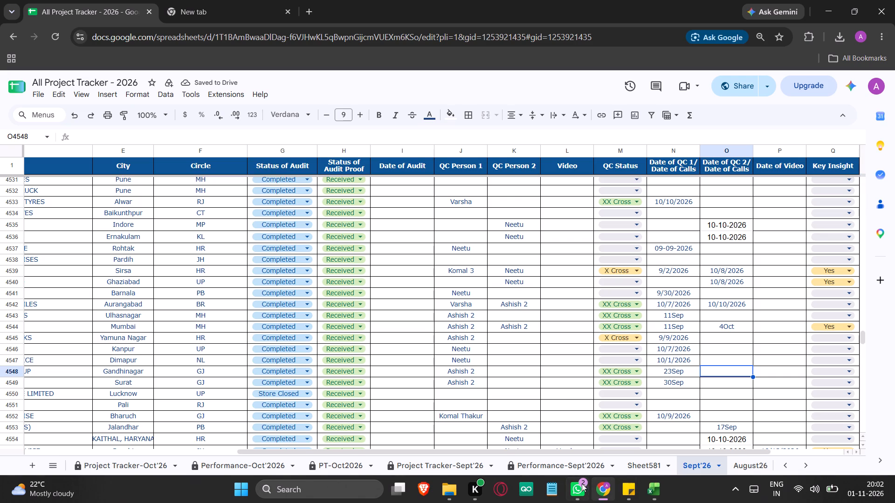
# Copy store code 50033453 from the sticky note's 4-oct list and find its row in the Sept'26 sheet.
pyautogui.click(621, 491)
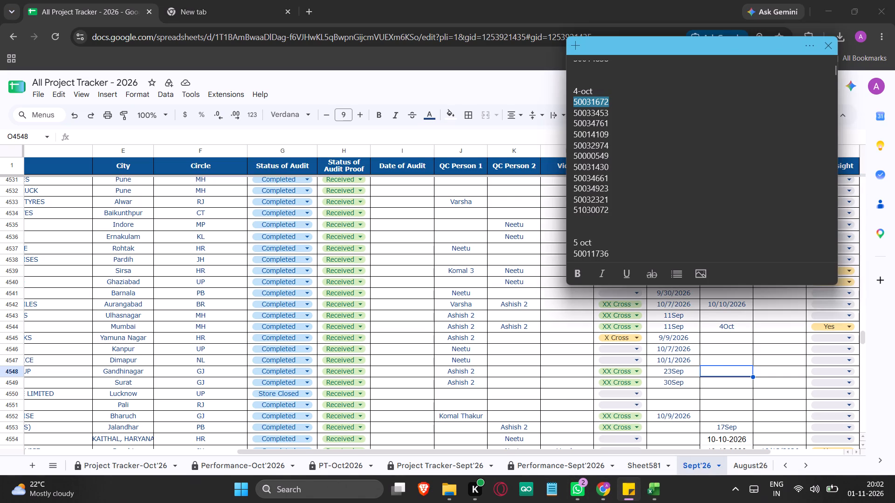
pyautogui.doubleClick(592, 111)
pyautogui.rightClick(592, 111)
pyautogui.click(626, 123)
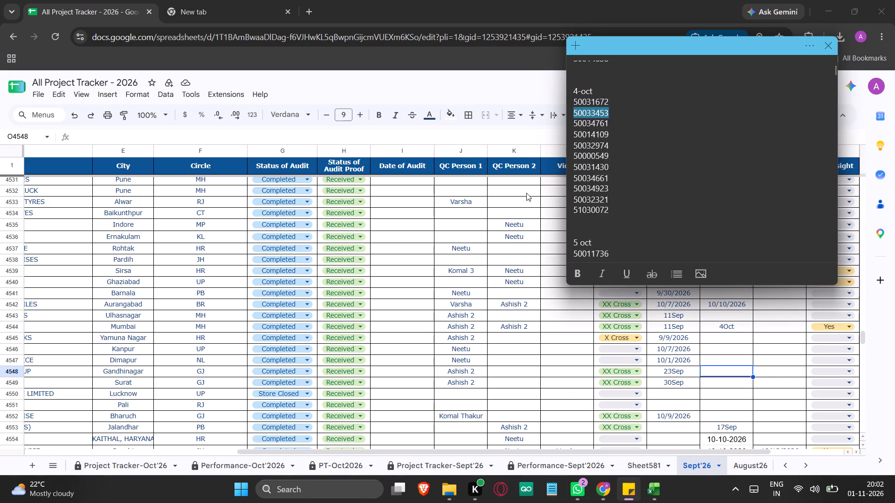
pyautogui.click(474, 224)
pyautogui.hotkey('ctrl', 'f')
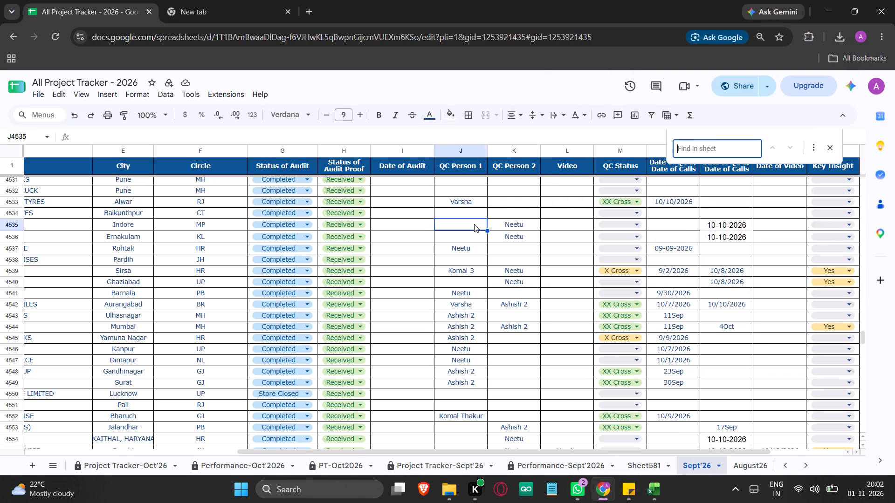
pyautogui.hotkey('ctrl', 'v')
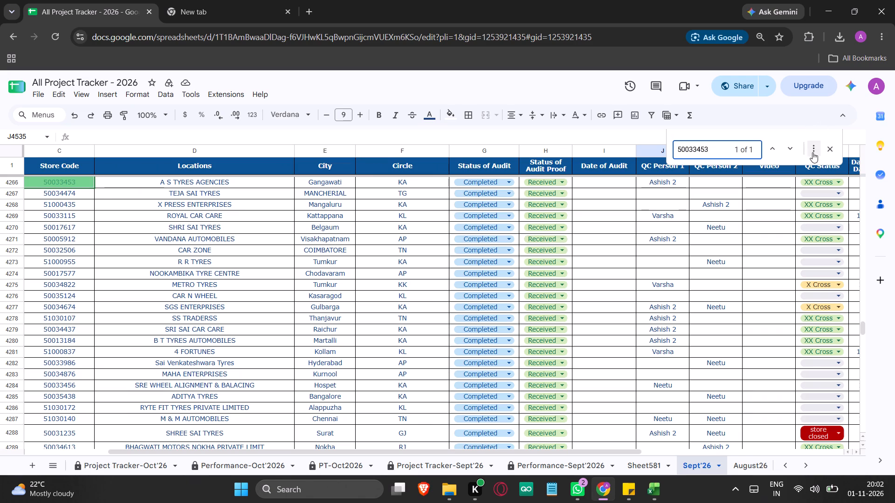
pyautogui.click(829, 150)
# Enter Ashish 2 as QC Person 2 for store 50033453.
pyautogui.click(709, 181)
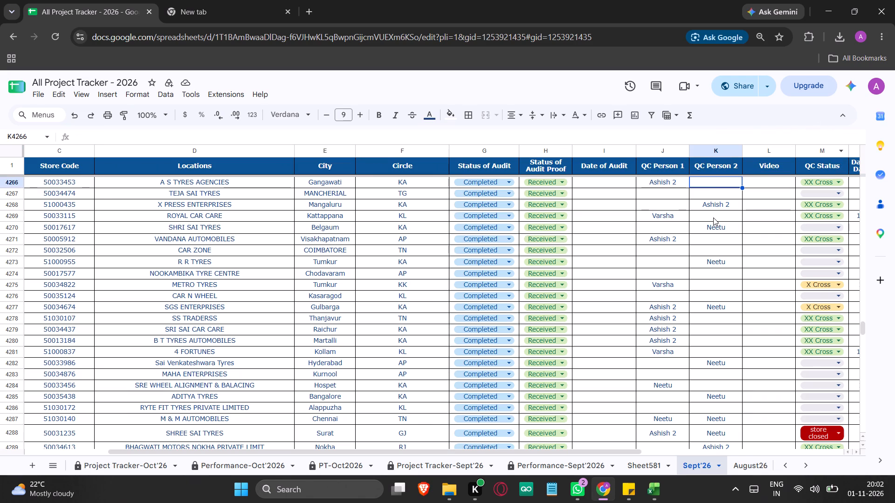
pyautogui.hotkey('shift', 'a')
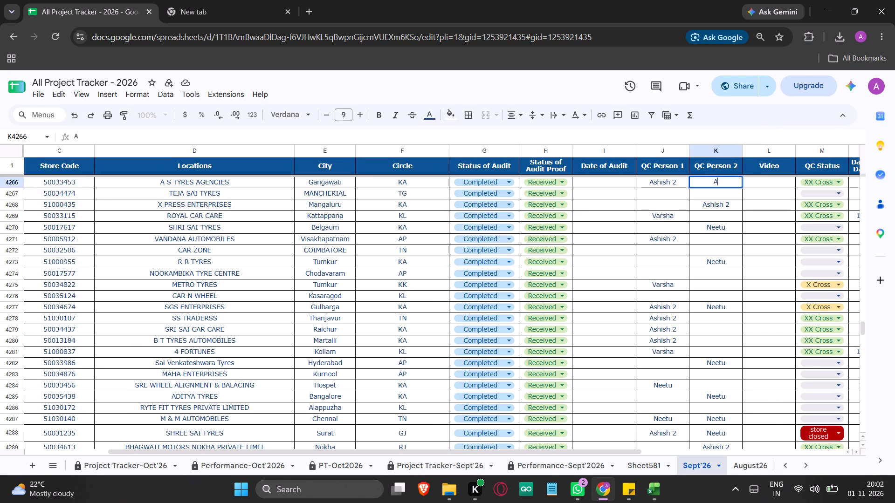
pyautogui.write('shis')
pyautogui.write('h 2')
pyautogui.press('Tab')
# Enter 4Oct as the Date of QC 2 for store 50033453 and check the row's Key Insight entry.
pyautogui.press('Tab')
pyautogui.press('Tab')
pyautogui.press('Tab')
pyautogui.press('Tab')
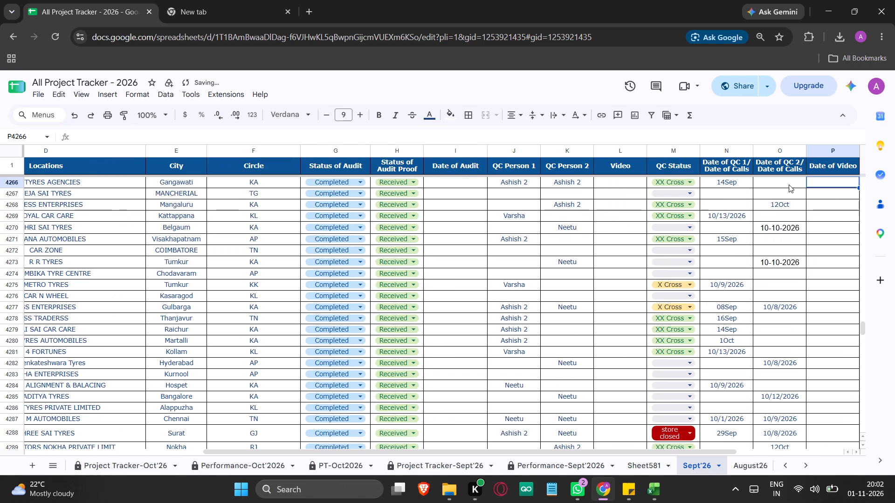
pyautogui.click(775, 181)
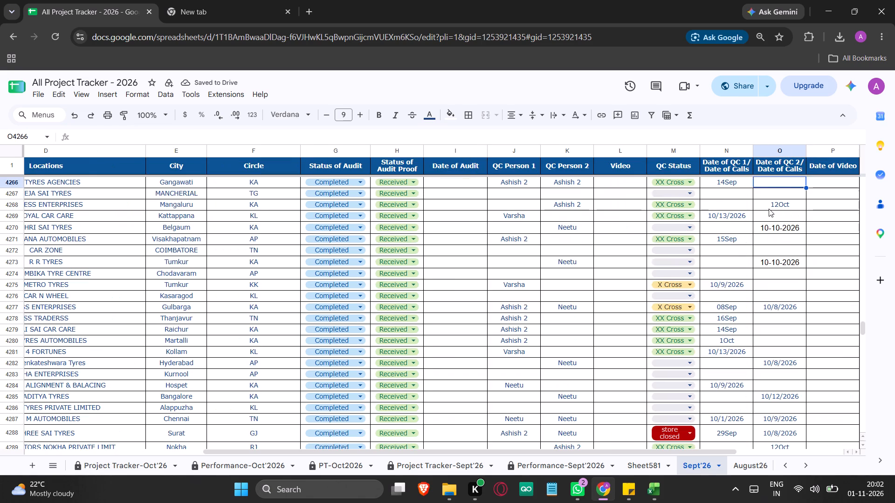
pyautogui.press('4')
pyautogui.write('Oct')
pyautogui.press('Tab')
pyautogui.press('Tab')
pyautogui.press('Tab')
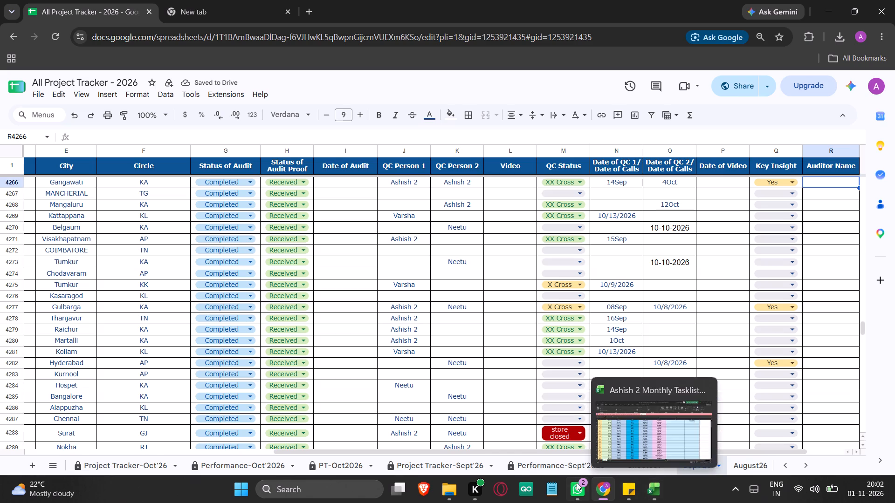
# Copy store code 50034761 from the sticky note's 4-oct list and find its row in the Sept'26 sheet.
pyautogui.click(622, 485)
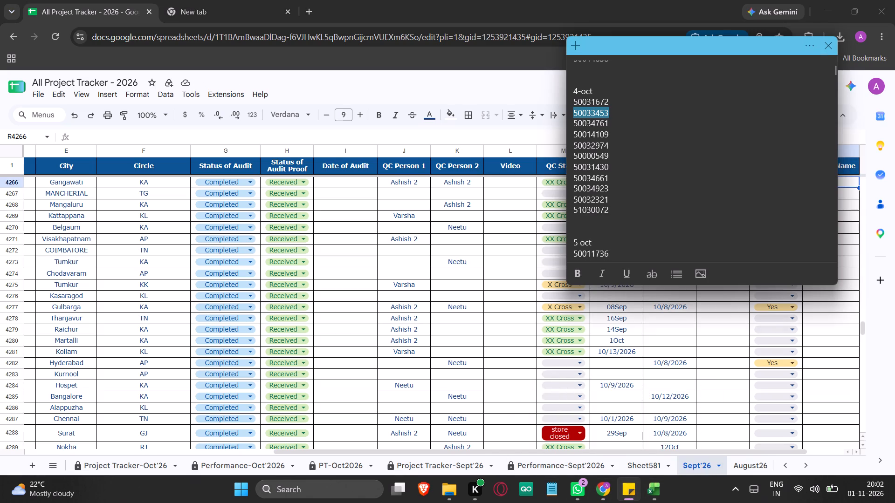
pyautogui.doubleClick(589, 122)
pyautogui.rightClick(589, 122)
pyautogui.click(612, 132)
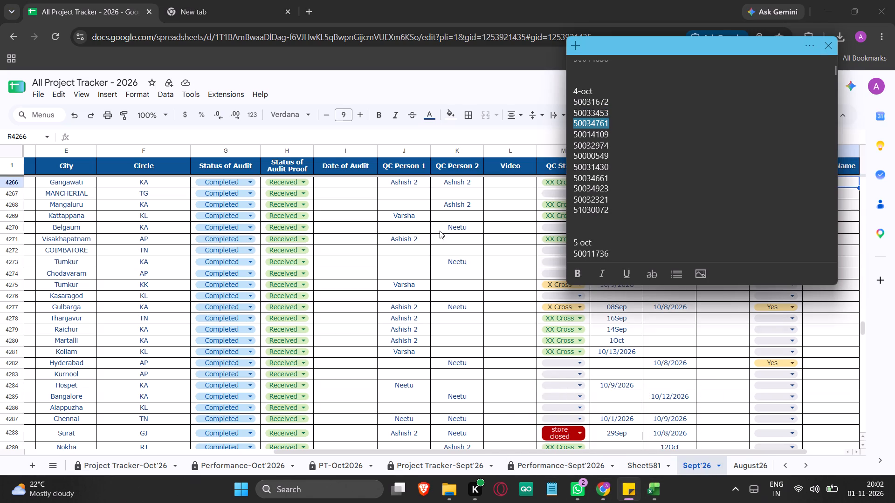
pyautogui.click(436, 251)
pyautogui.hotkey('ctrl', 'f')
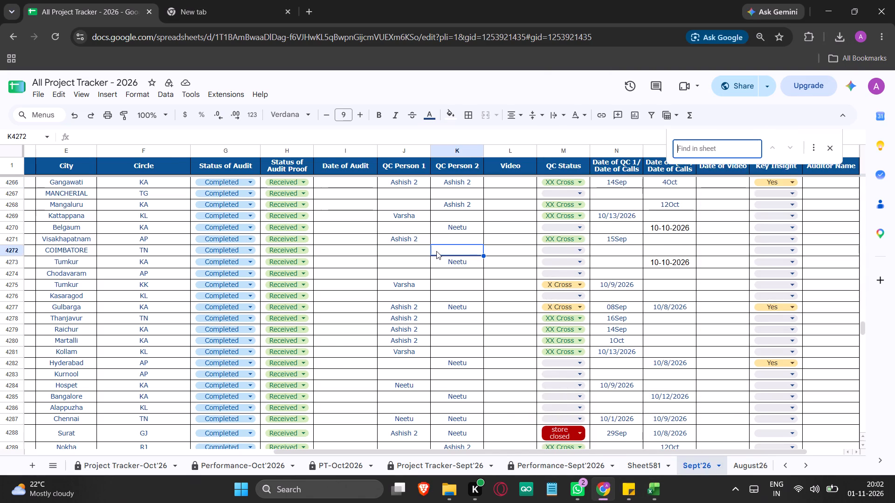
pyautogui.hotkey('ctrl', 'v')
pyautogui.click(828, 149)
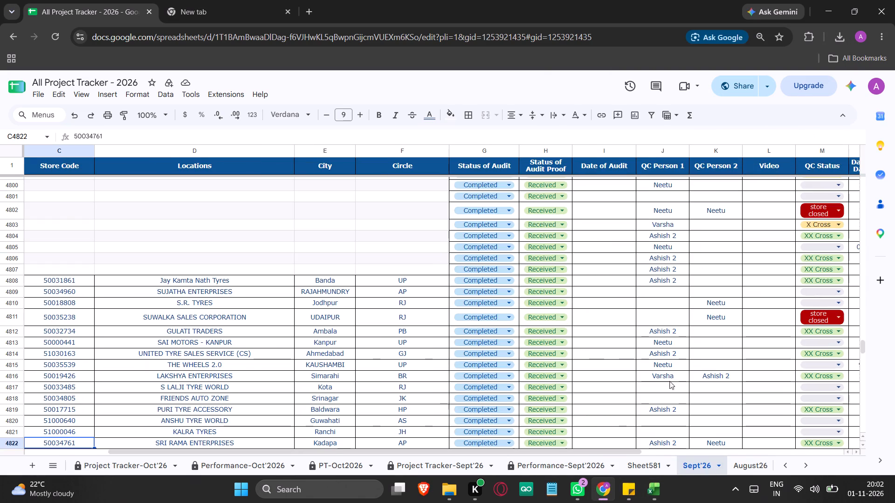
# Review store 50034761's QC Person 2, QC dates and Key Insight entries in the Sept'26 sheet.
pyautogui.click(713, 440)
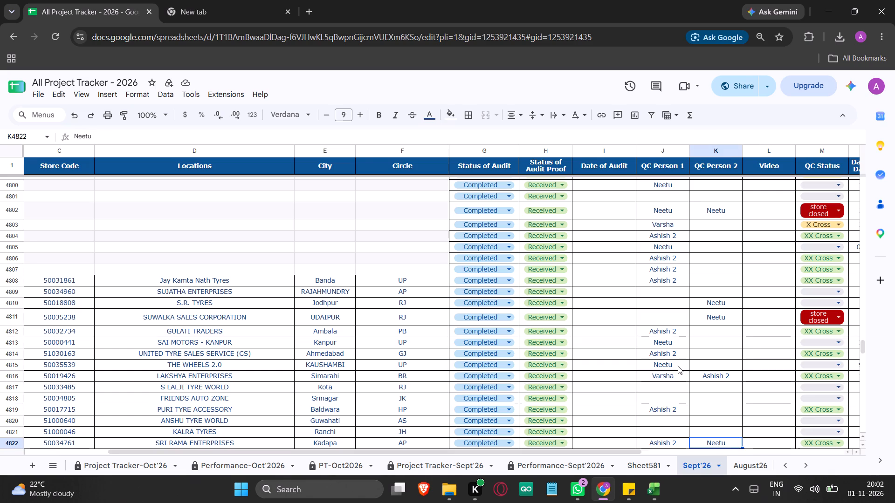
pyautogui.press('Right')
pyautogui.press('Right')
pyautogui.press('Right')
pyautogui.press('Right')
pyautogui.press('Right')
pyautogui.press('Right')
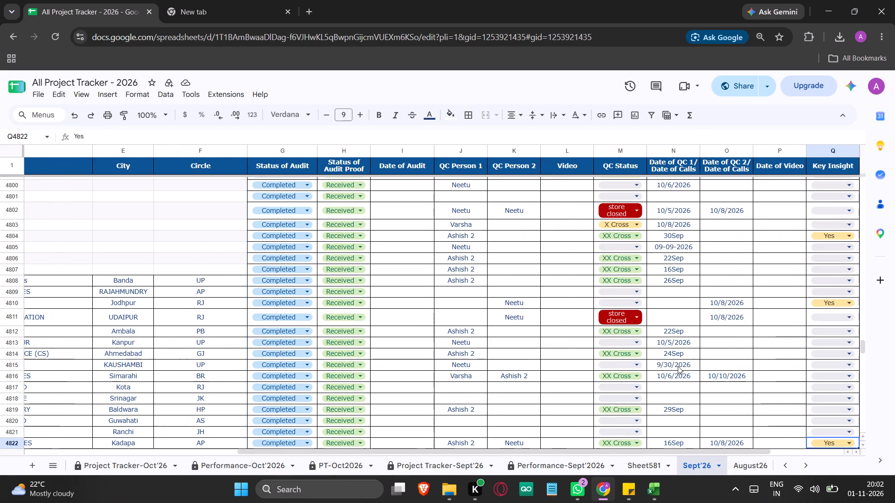
# Recheck the sticky note, switch to the Oct'26 sheet and search it for store code 50034761.
pyautogui.click(629, 494)
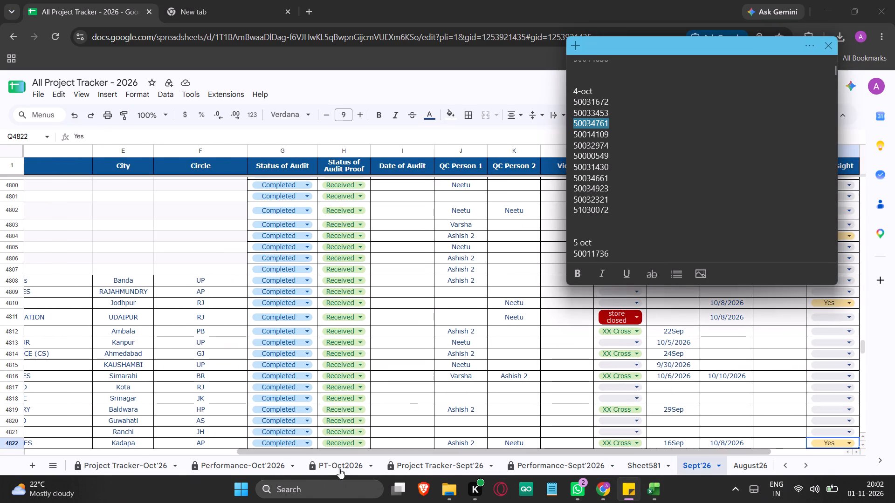
pyautogui.click(498, 341)
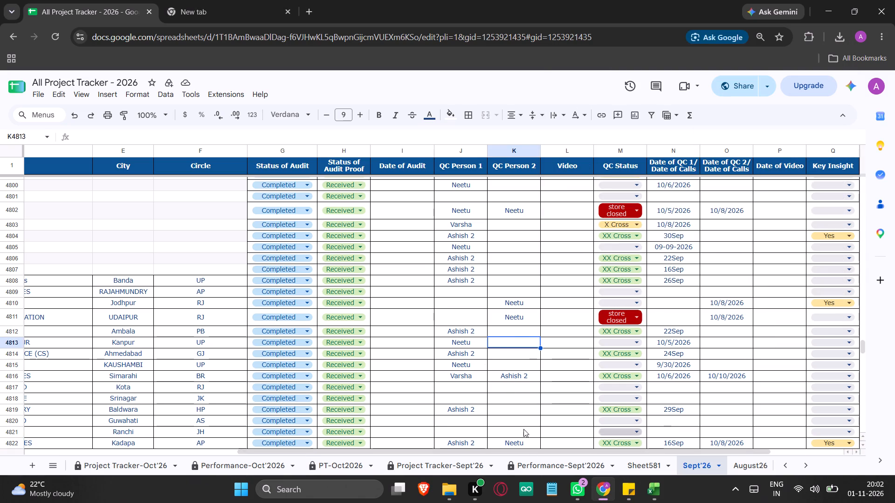
pyautogui.click(57, 466)
pyautogui.scroll(2, 99, 381)
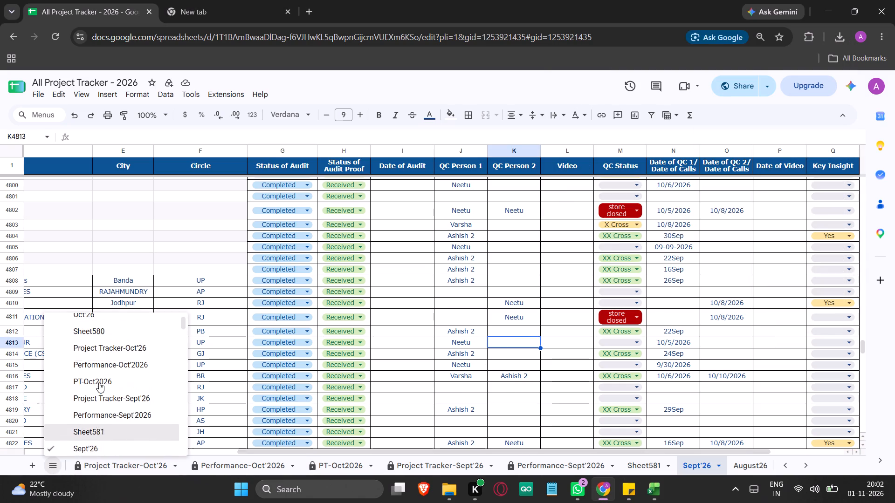
pyautogui.scroll(3, 99, 382)
pyautogui.click(105, 332)
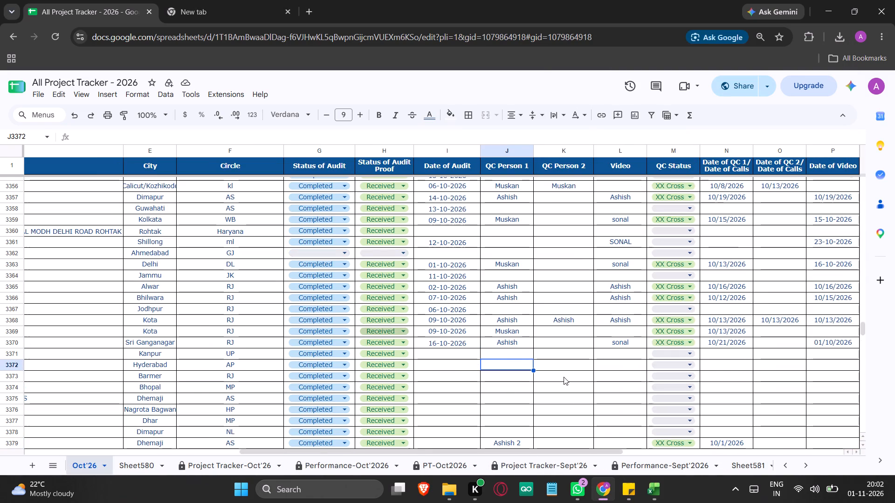
pyautogui.click(564, 377)
pyautogui.hotkey('ctrl', 'f')
pyautogui.hotkey('ctrl', 'v')
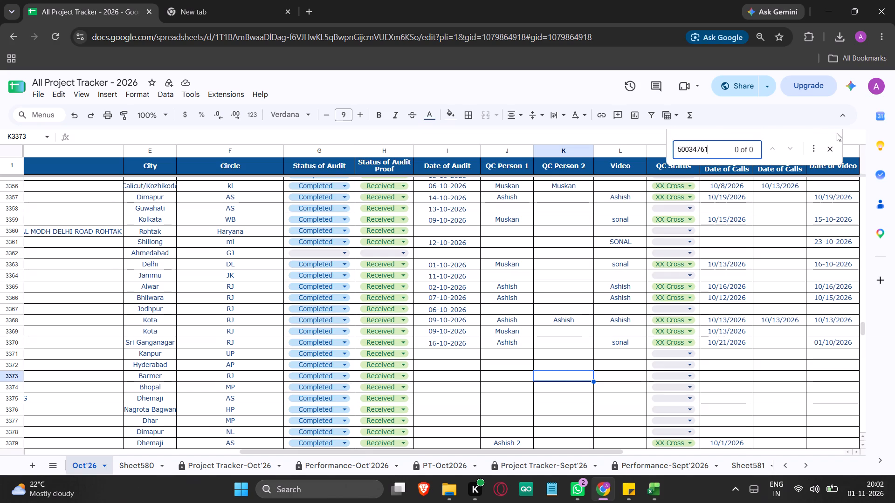
pyautogui.click(831, 147)
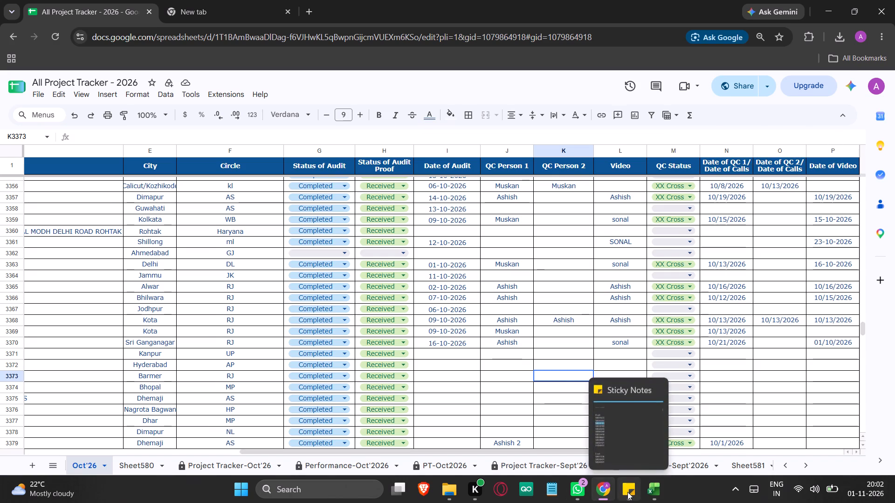
# Copy store code 50014109 from the sticky note's 4-oct list and search the Oct'26 sheet for it.
pyautogui.click(628, 492)
pyautogui.doubleClick(594, 133)
pyautogui.rightClick(594, 132)
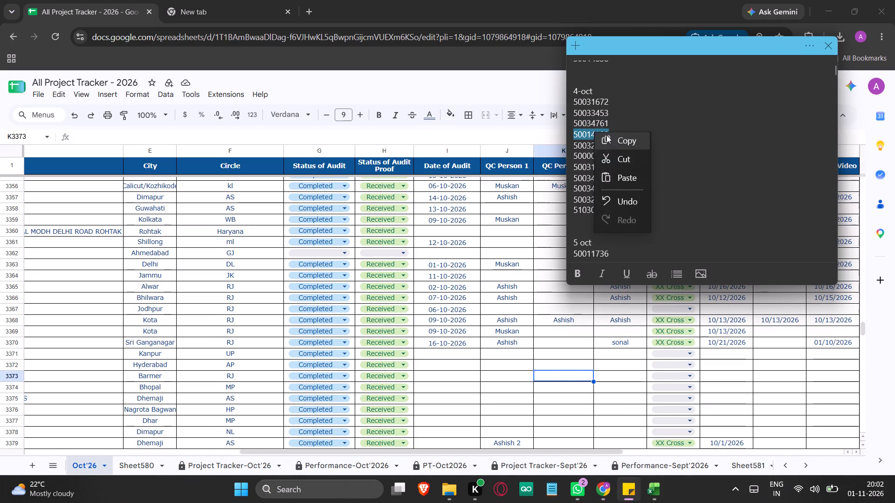
pyautogui.click(628, 143)
pyautogui.click(509, 364)
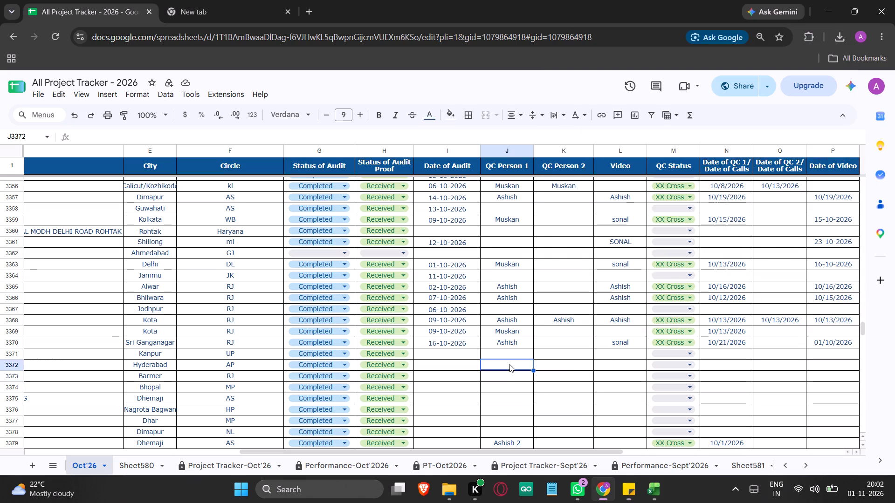
pyautogui.hotkey('ctrl', 'f')
pyautogui.hotkey('ctrl', 'v')
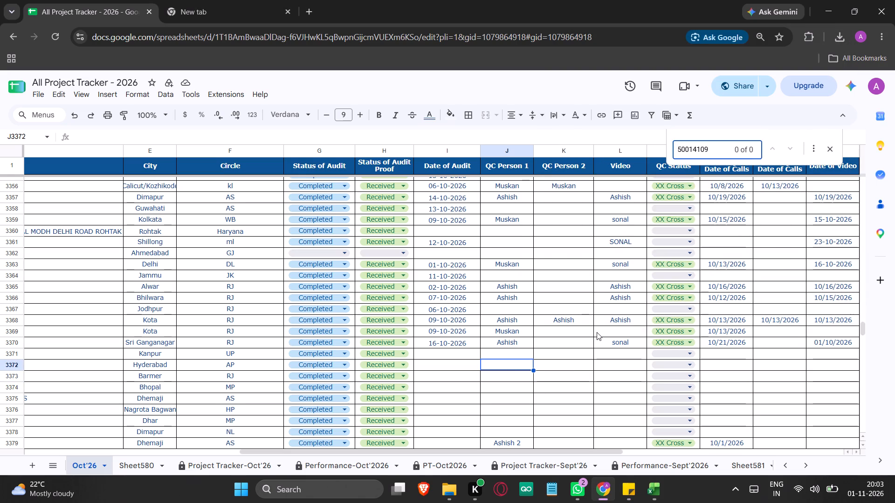
# Return to the Sept'26 sheet and find the row for store code 50014109.
pyautogui.click(55, 466)
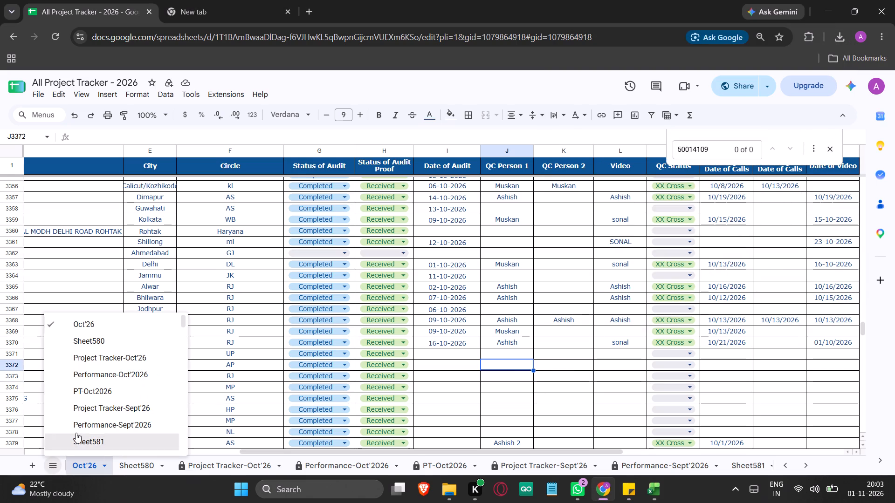
pyautogui.scroll(-1, 93, 409)
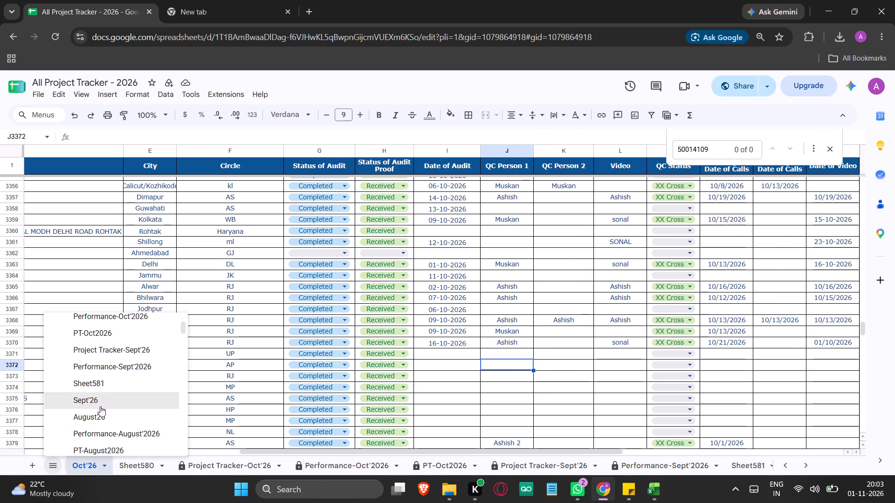
pyautogui.click(99, 401)
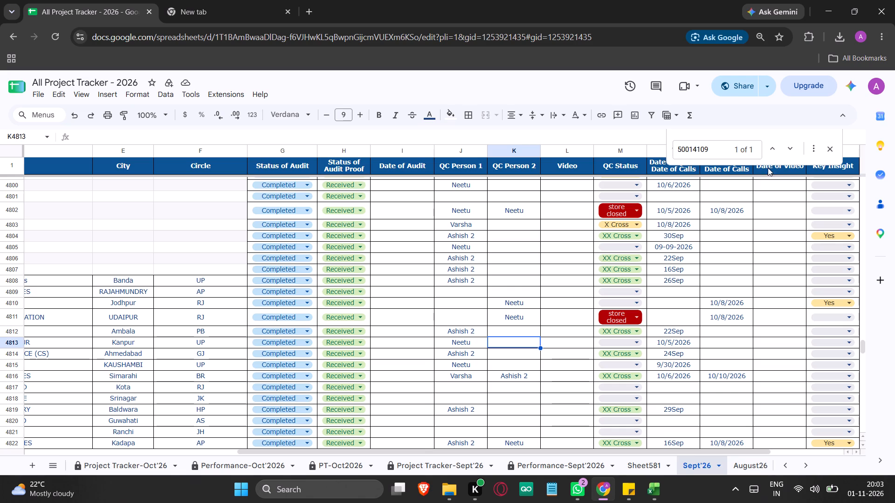
pyautogui.click(775, 151)
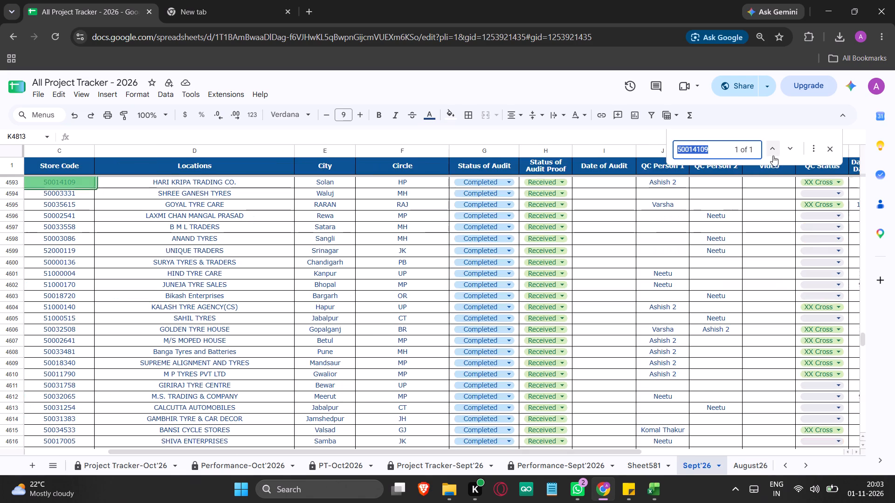
# For store 50014109, enter Ashish 2 as QC Person 2 and 4Oct as the Date of QC 2.
pyautogui.click(829, 151)
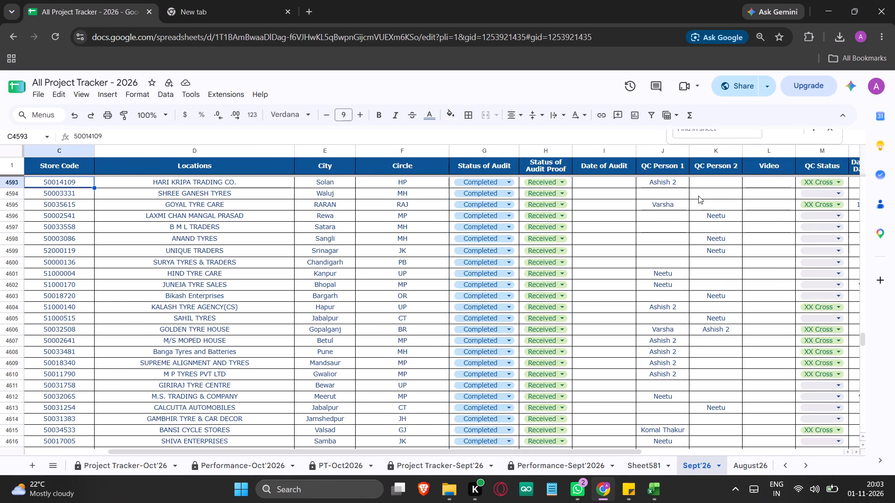
pyautogui.click(712, 185)
pyautogui.hotkey('shift', 'a')
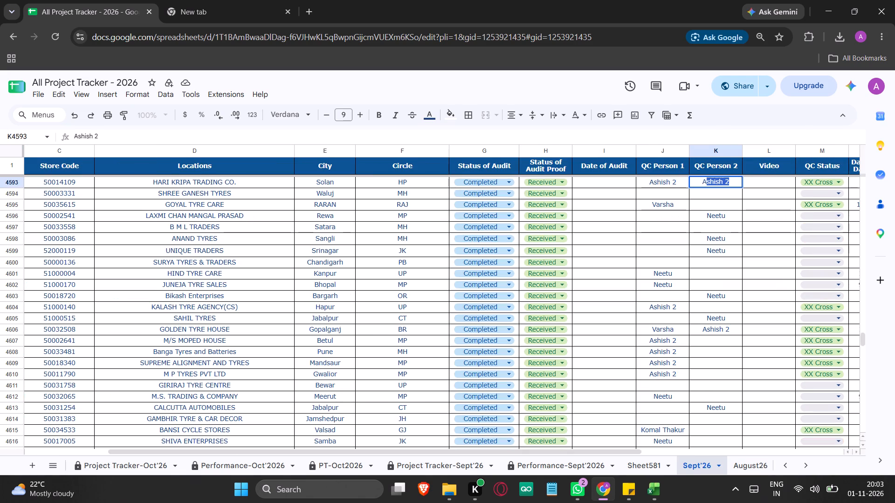
pyautogui.press('Tab')
pyautogui.press('Tab')
pyautogui.press('Tab')
pyautogui.press('Tab')
pyautogui.press('Tab')
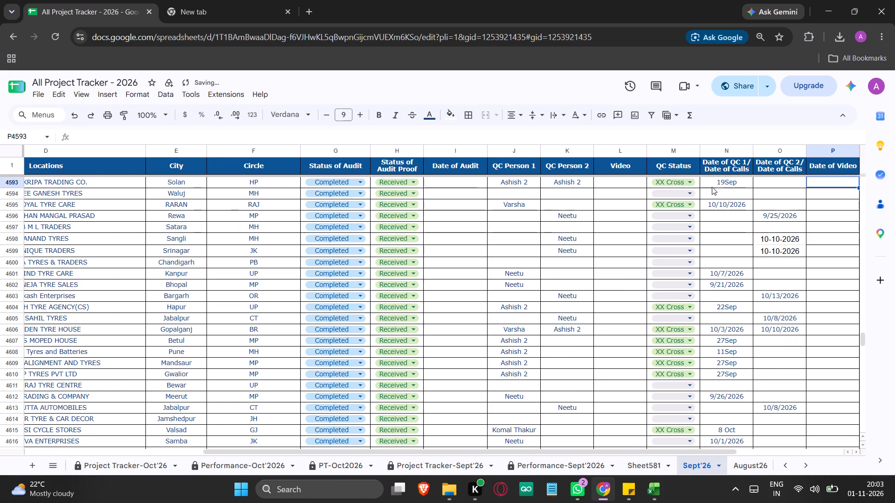
pyautogui.click(773, 184)
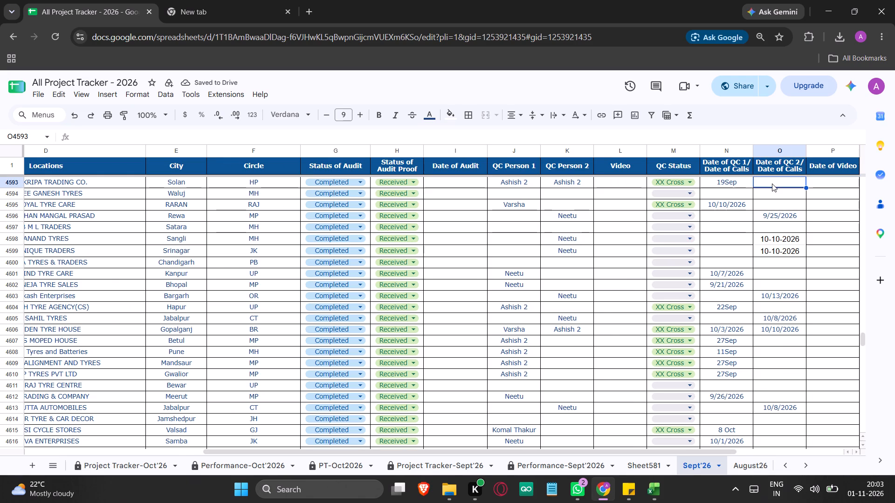
pyautogui.write('4Oct')
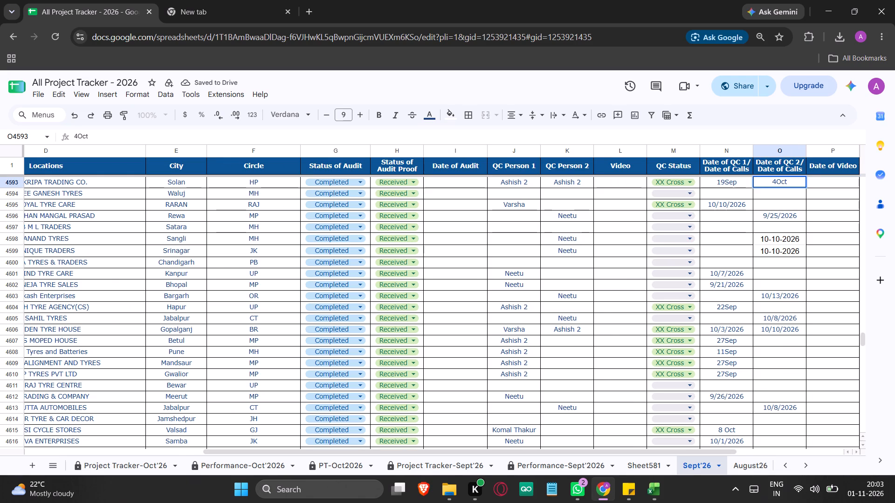
pyautogui.press('Tab')
# Copy store code 50032974 from the sticky note's 4-oct list and find its row in the Sept'26 sheet.
pyautogui.click(626, 491)
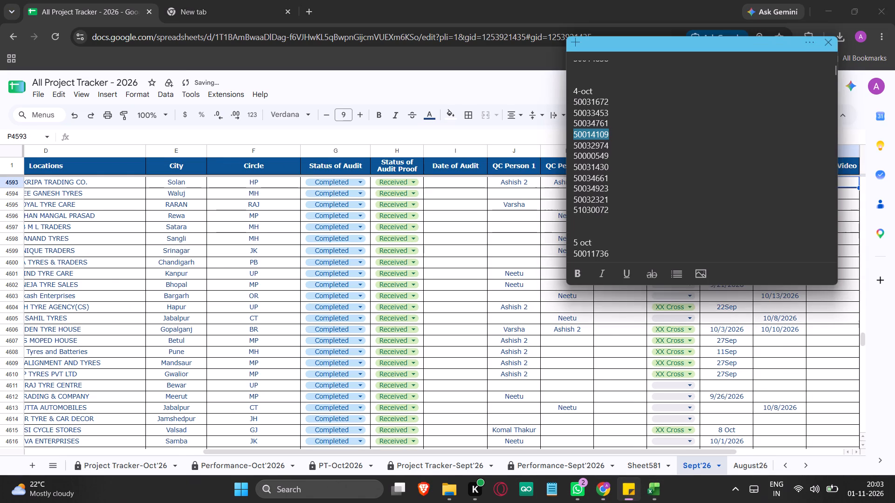
pyautogui.doubleClick(594, 143)
pyautogui.rightClick(594, 143)
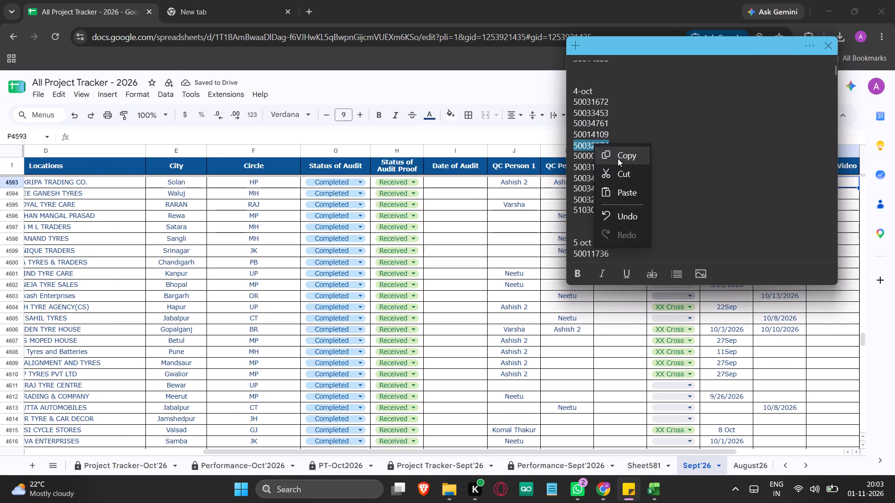
pyautogui.click(618, 156)
pyautogui.click(511, 231)
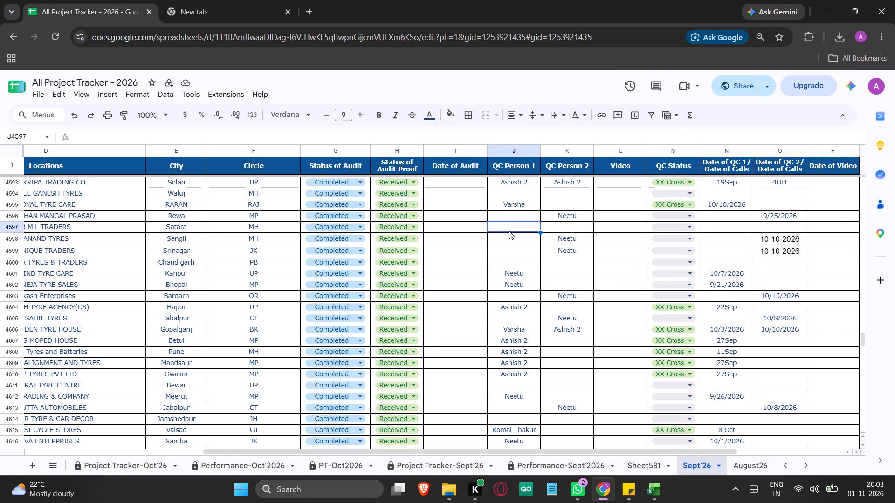
pyautogui.hotkey('ctrl', 'f')
pyautogui.hotkey('ctrl', 'v')
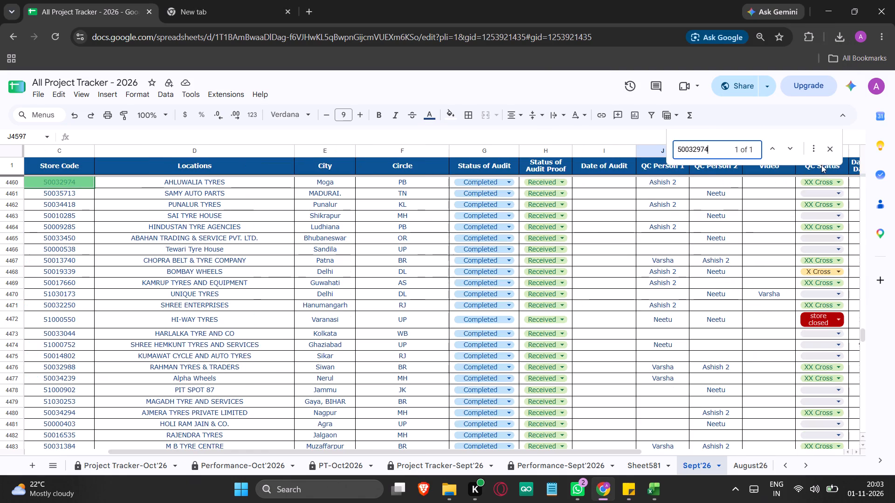
pyautogui.click(828, 148)
# For store 50032974, enter Ashish 2 as QC Person 2 and 4Oct as the Date of QC 2.
pyautogui.click(703, 183)
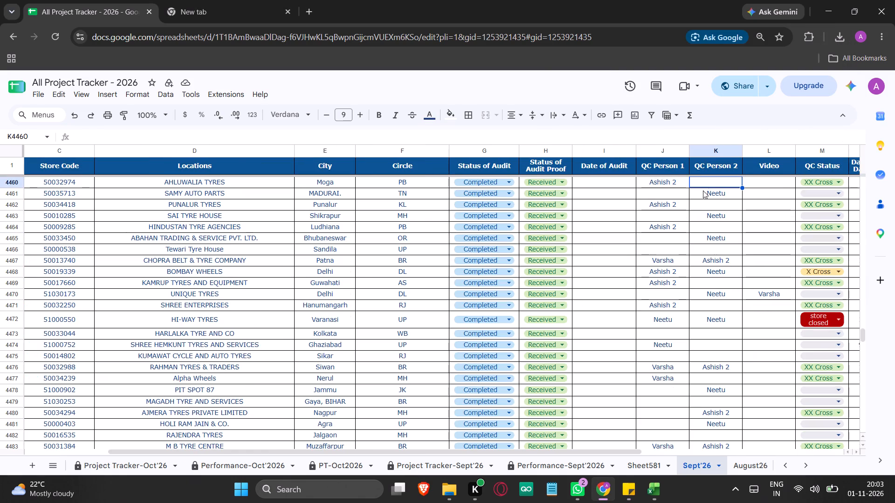
pyautogui.write('Ashish')
pyautogui.press('space')
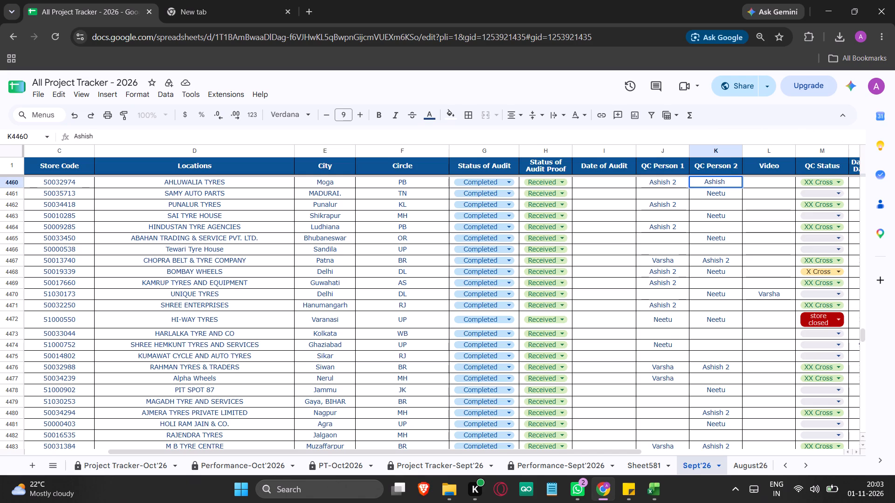
pyautogui.press('2')
pyautogui.press('Tab')
pyautogui.press('Tab')
pyautogui.press('Tab')
pyautogui.press('Tab')
pyautogui.press('Tab')
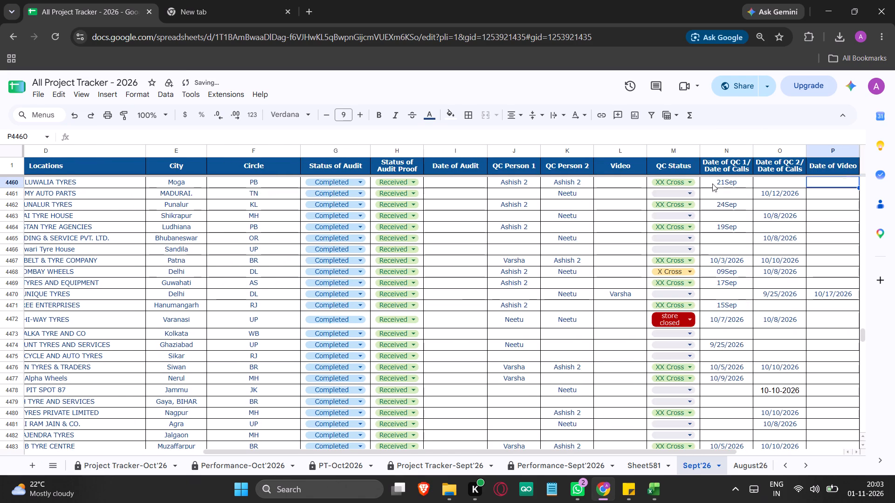
pyautogui.click(787, 183)
pyautogui.press('4')
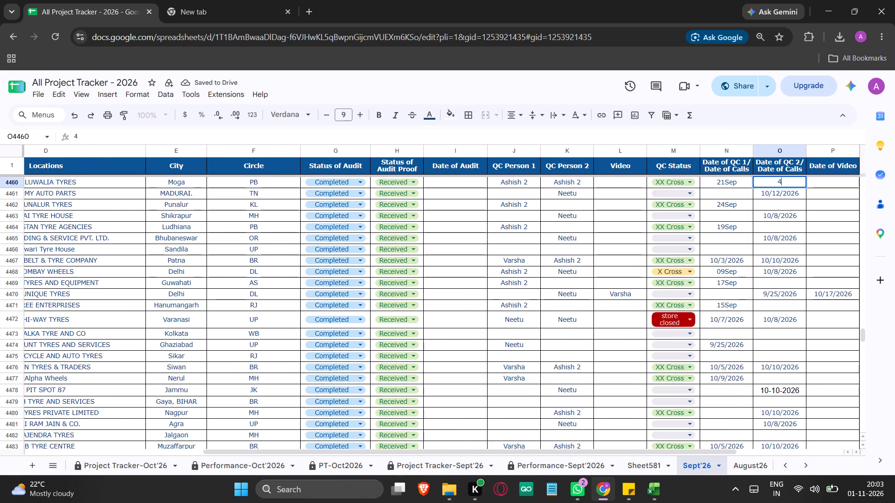
pyautogui.write('Occt')
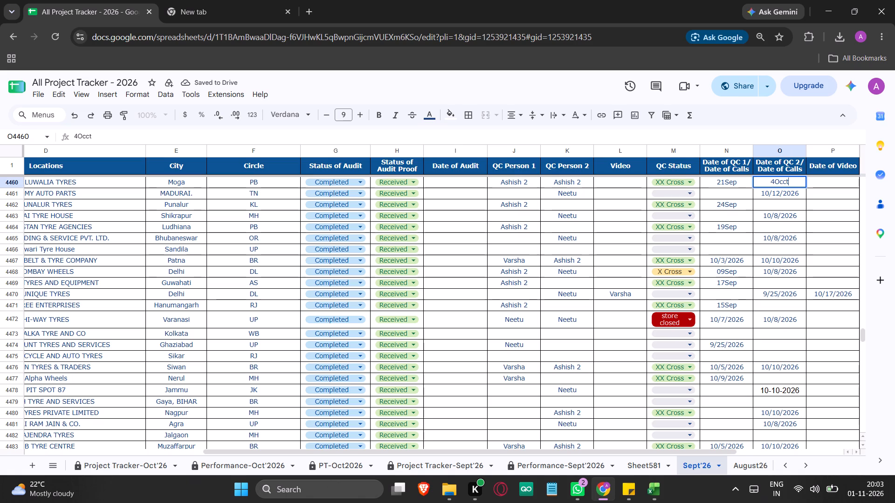
pyautogui.press('BackSpace')
pyautogui.press('BackSpace')
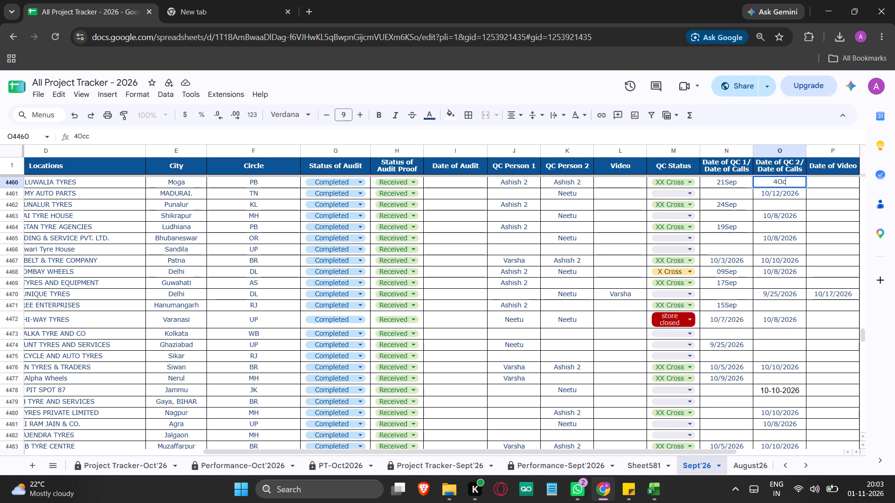
pyautogui.press('t')
pyautogui.press('Tab')
pyautogui.press('Tab')
pyautogui.press('Tab')
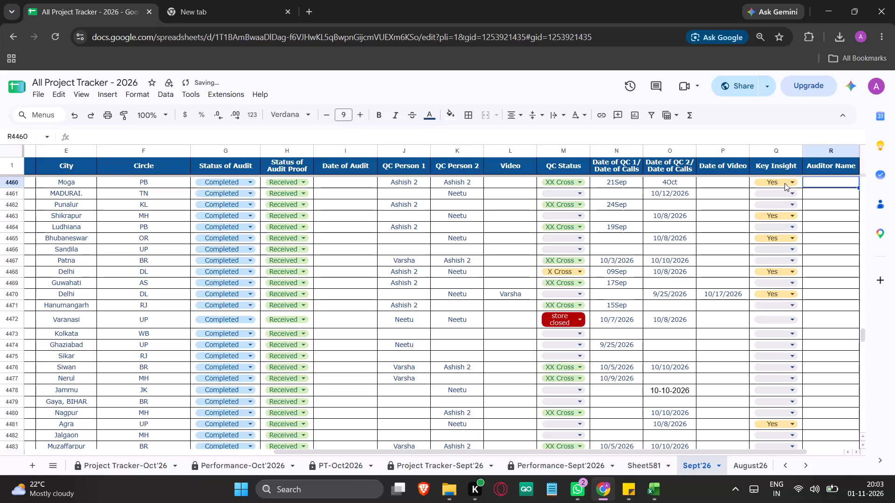
# Copy store code 50000549 from the sticky note's 4-oct list and find its row in the Sept'26 sheet.
pyautogui.click(627, 496)
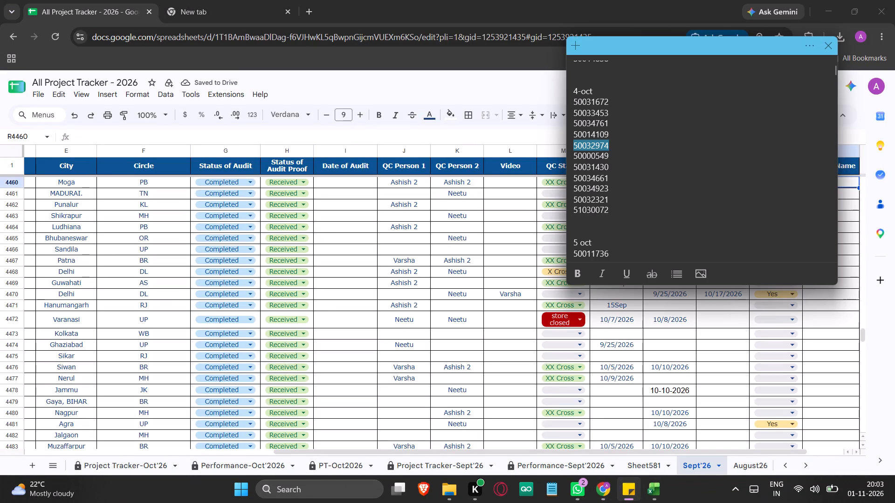
pyautogui.doubleClick(587, 160)
pyautogui.rightClick(587, 160)
pyautogui.click(623, 171)
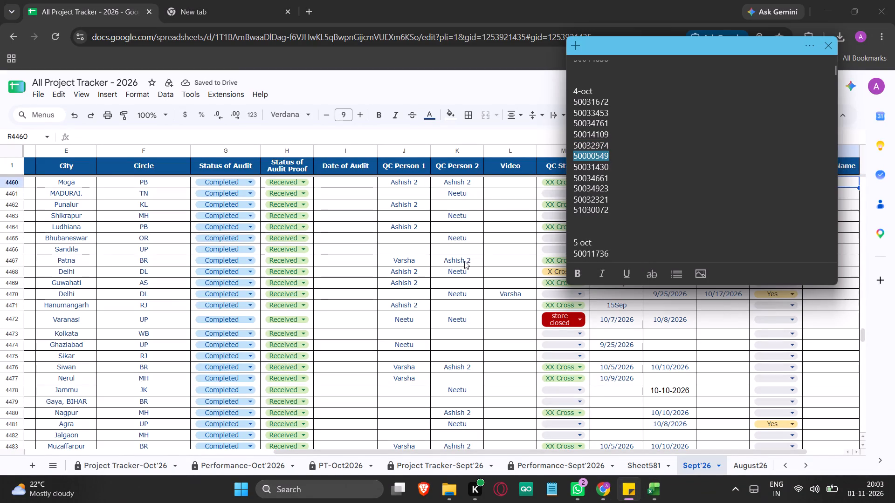
pyautogui.click(453, 247)
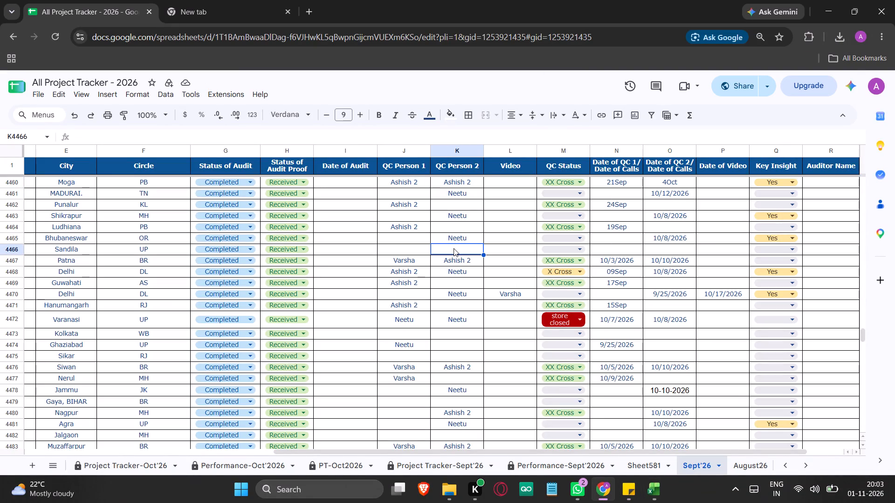
pyautogui.hotkey('ctrl', 'f')
pyautogui.hotkey('ctrl', 'v')
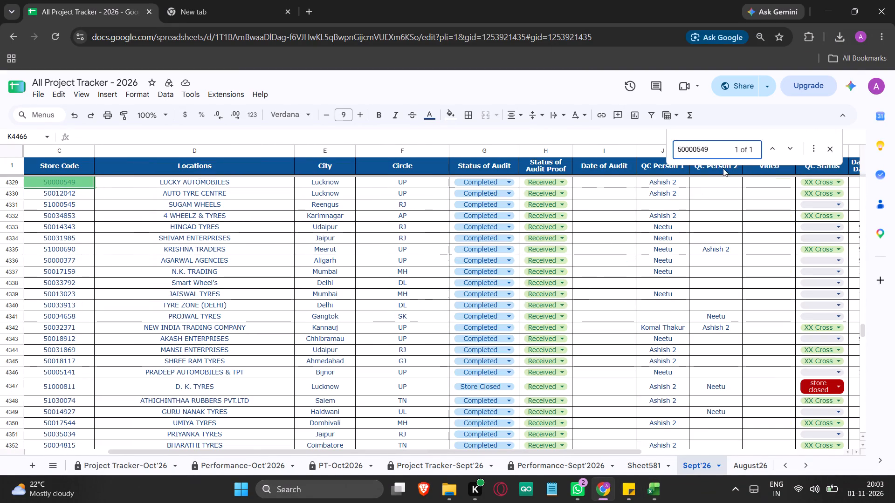
pyautogui.click(832, 149)
# For store 50000549, enter Ashish 2 as QC Person 2 and 4Oct as the Date of QC 2.
pyautogui.click(716, 184)
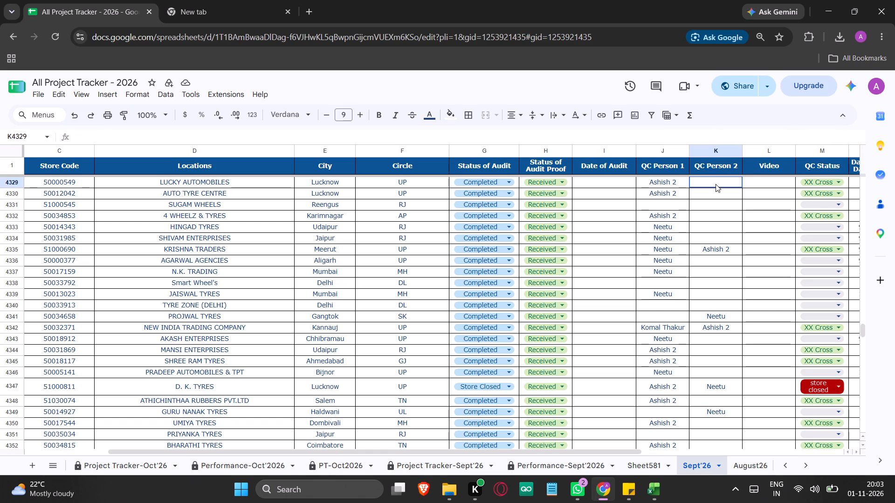
pyautogui.hotkey('shift', 'a')
pyautogui.write('shish 2')
pyautogui.press('Tab')
pyautogui.press('Tab')
pyautogui.press('Tab')
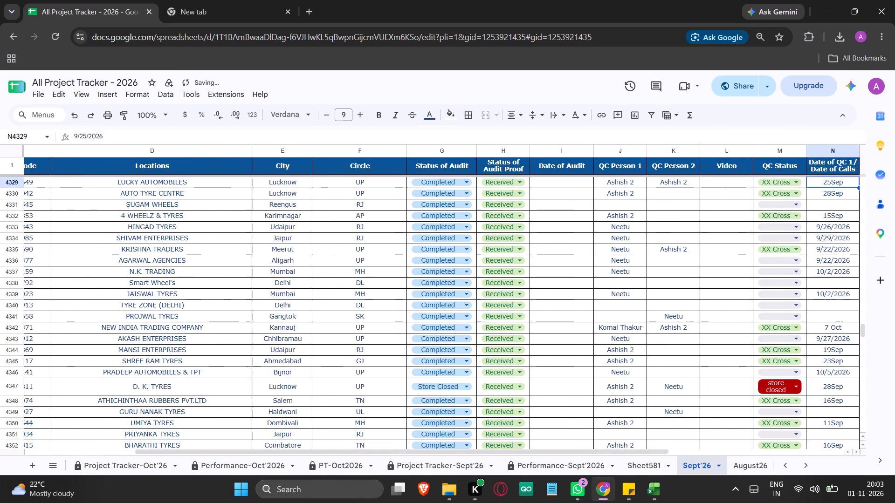
pyautogui.press('Tab')
pyautogui.press('Tab')
pyautogui.press('Tab')
pyautogui.press('Tab')
pyautogui.press('Tab')
pyautogui.click(616, 184)
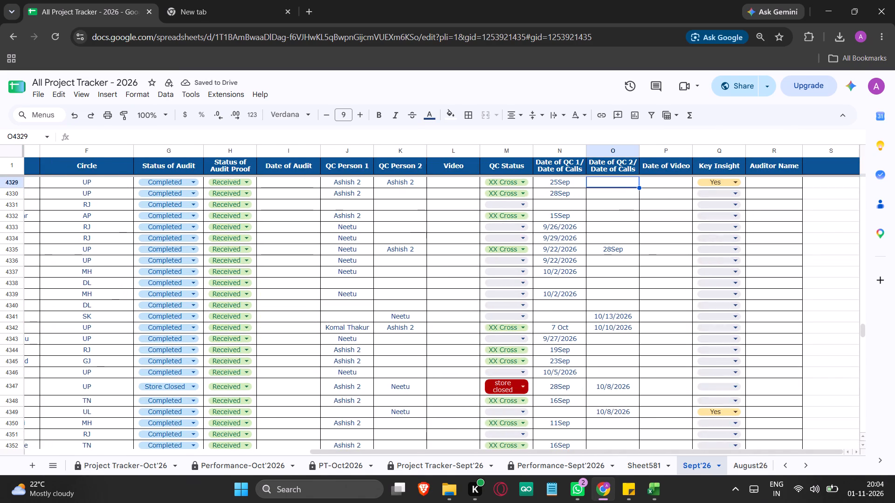
pyautogui.press('4')
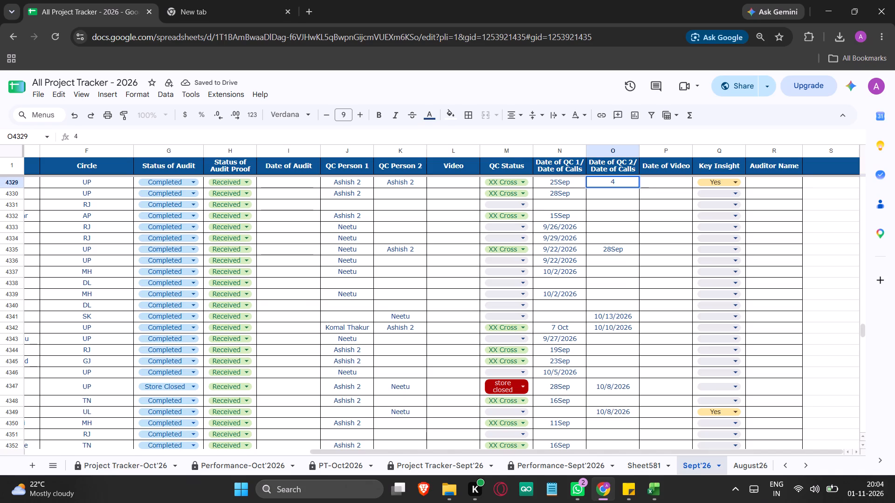
pyautogui.write('Oct')
pyautogui.press('Tab')
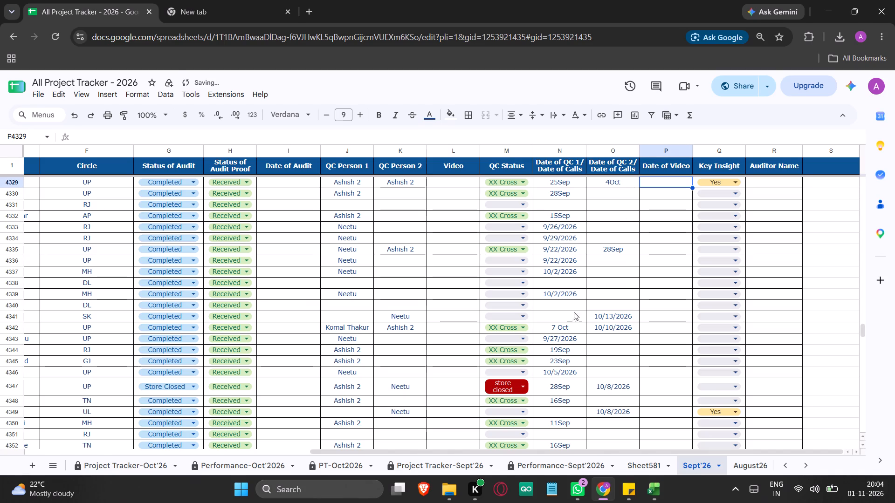
# Copy store code 50031430 from the sticky note's 4-oct list and find its row in the Sept'26 sheet.
pyautogui.click(629, 489)
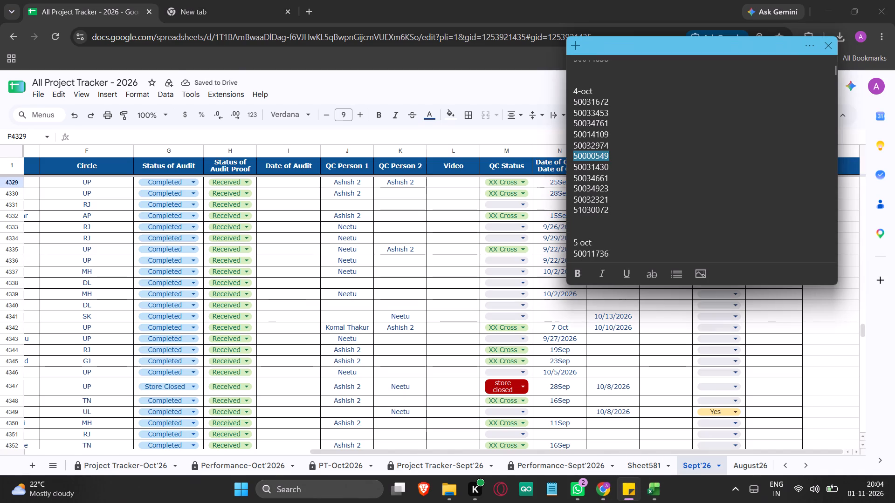
pyautogui.doubleClick(600, 170)
pyautogui.rightClick(600, 170)
pyautogui.click(615, 178)
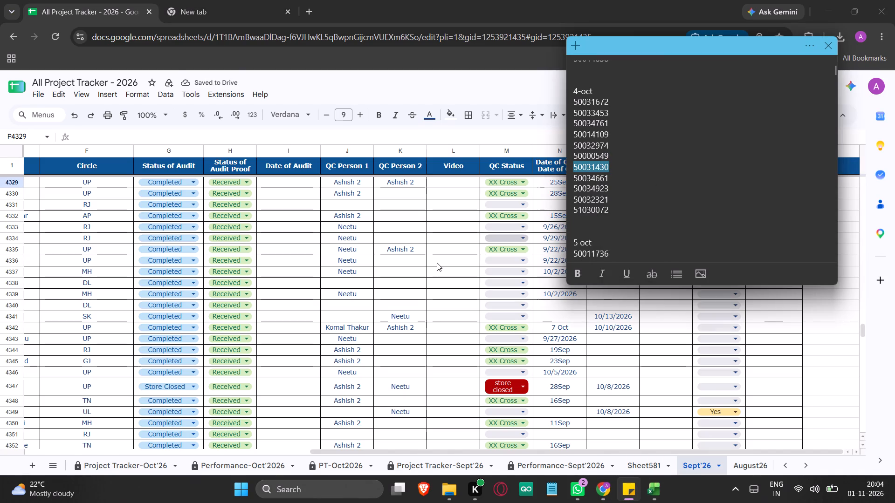
pyautogui.click(439, 262)
pyautogui.hotkey('ctrl', 'f')
pyautogui.hotkey('ctrl', 'v')
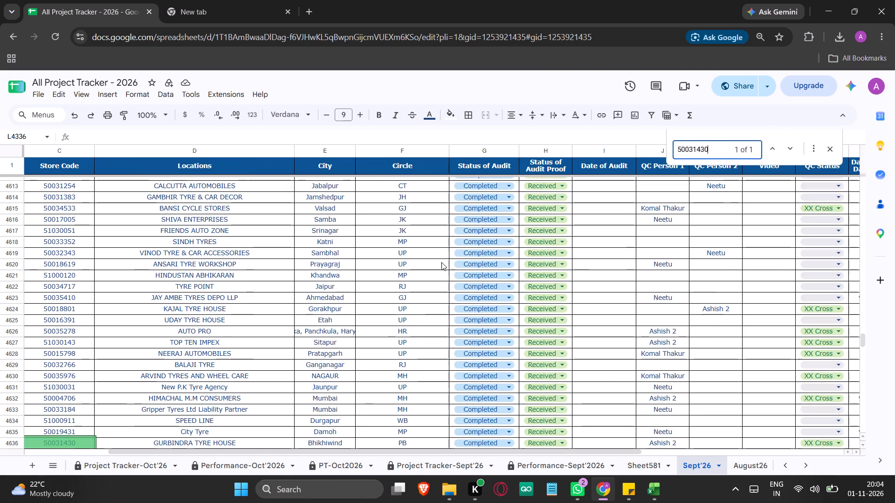
pyautogui.click(833, 149)
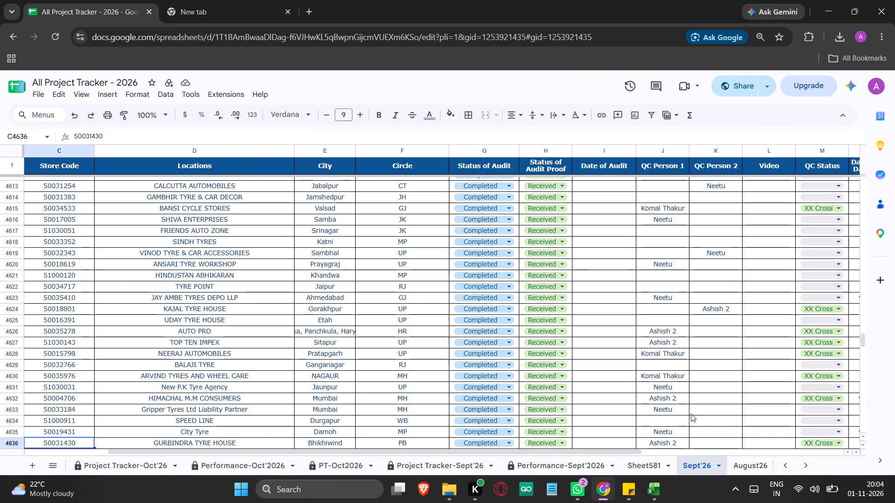
# For store 50031430, enter Ashish 2 as QC Person 2 and 4Oct as the Date of QC 2.
pyautogui.click(707, 443)
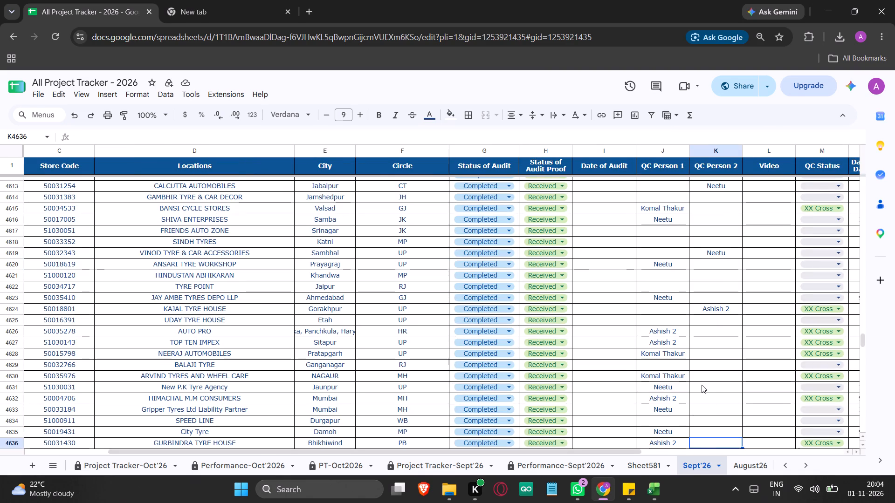
pyautogui.hotkey('shift', 'a')
pyautogui.write('shish 2')
pyautogui.press('Tab')
pyautogui.press('Tab')
pyautogui.press('Tab')
pyautogui.press('Tab')
pyautogui.press('Tab')
pyautogui.press('Tab')
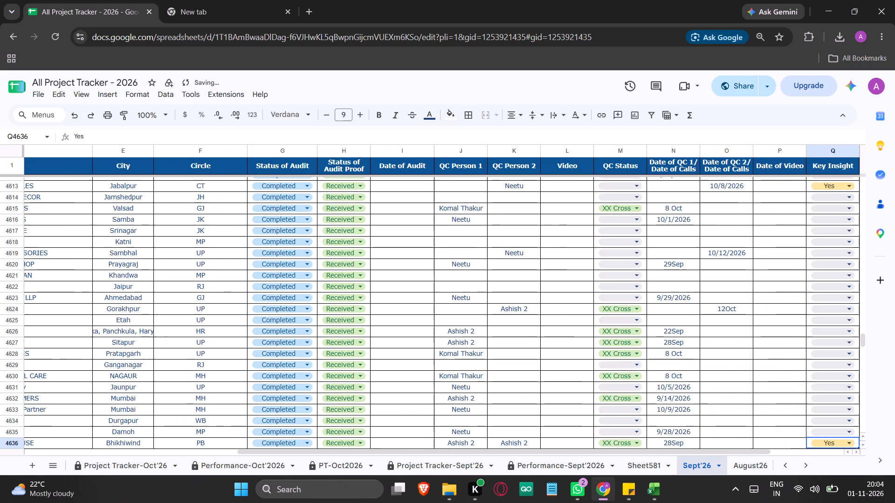
pyautogui.click(724, 443)
pyautogui.press('4')
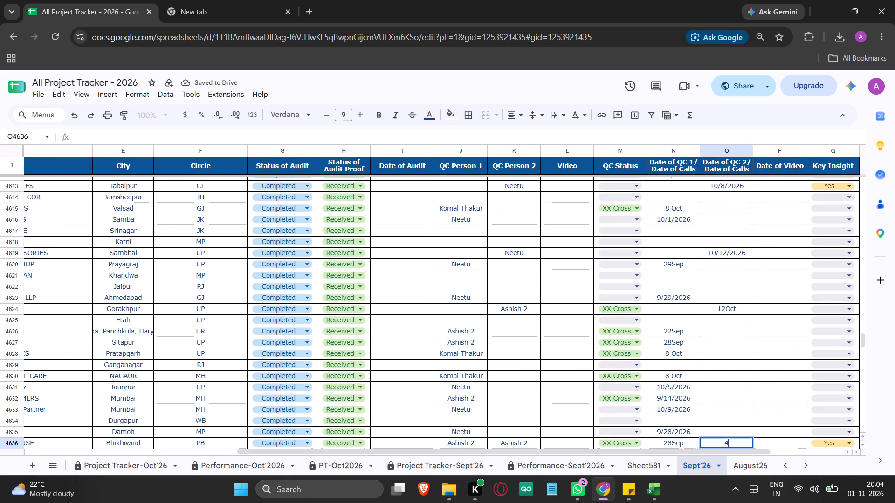
pyautogui.write('Oct')
pyautogui.press('Tab')
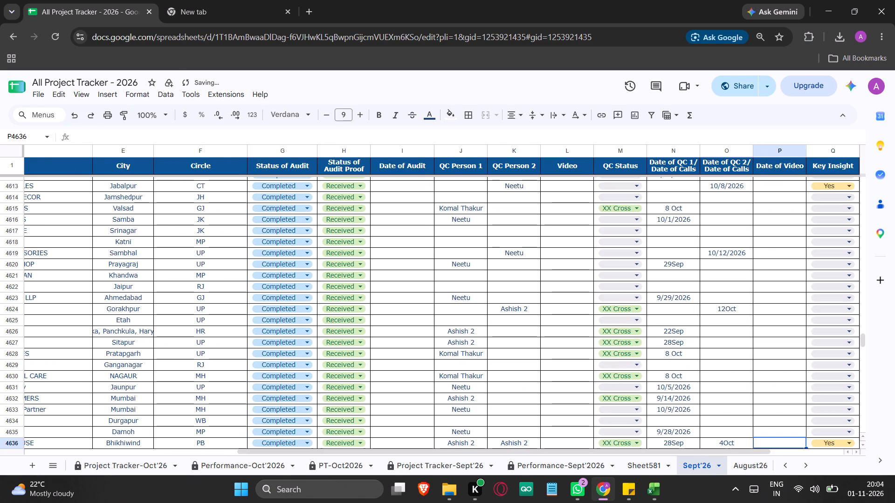
# Copy store code 50034661 from the sticky note's 4-oct list and find its row in the Sept'26 sheet.
pyautogui.click(626, 491)
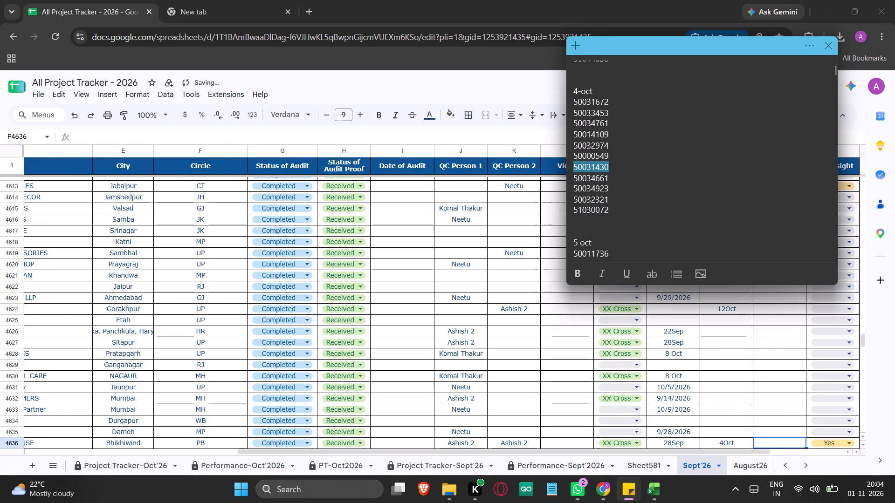
pyautogui.doubleClick(594, 182)
pyautogui.rightClick(594, 182)
pyautogui.click(620, 196)
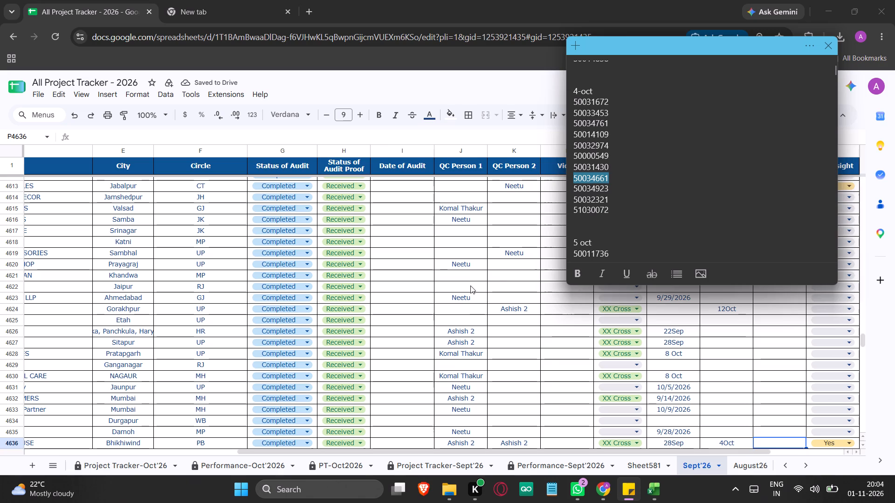
pyautogui.click(469, 279)
pyautogui.hotkey('ctrl', 'f')
pyautogui.hotkey('ctrl', 'v')
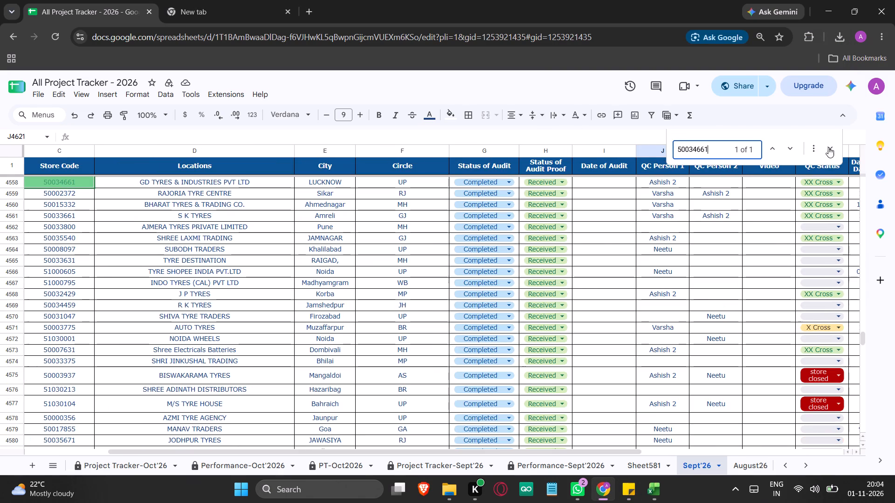
pyautogui.click(828, 147)
# For store 50034661, enter Ashish 2 as QC Person 2 and 4Oct as the Date of QC 2.
pyautogui.click(715, 182)
pyautogui.hotkey('shift', 'a')
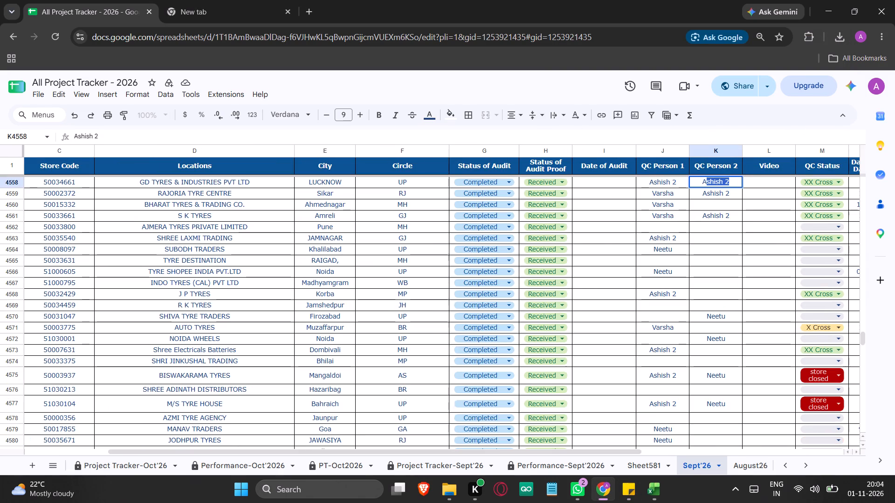
pyautogui.press('Tab')
pyautogui.press('Tab')
pyautogui.press('Tab')
pyautogui.press('Tab')
pyautogui.press('Tab')
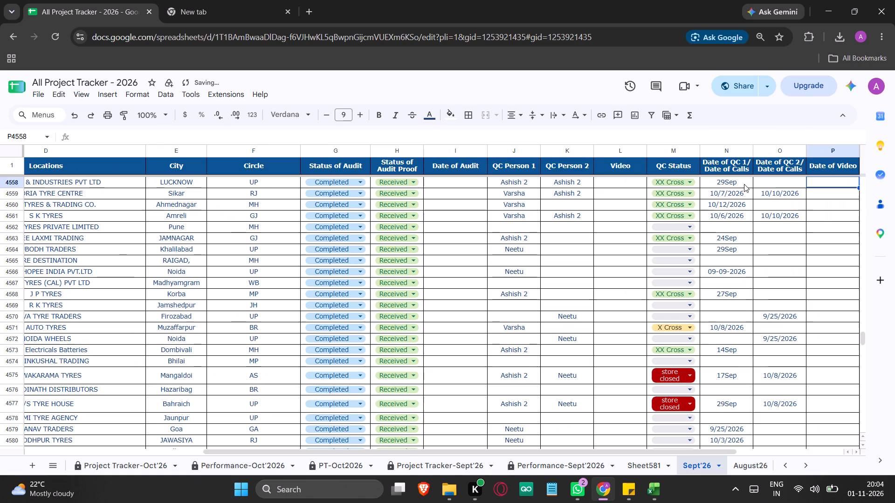
pyautogui.click(765, 181)
pyautogui.press('4')
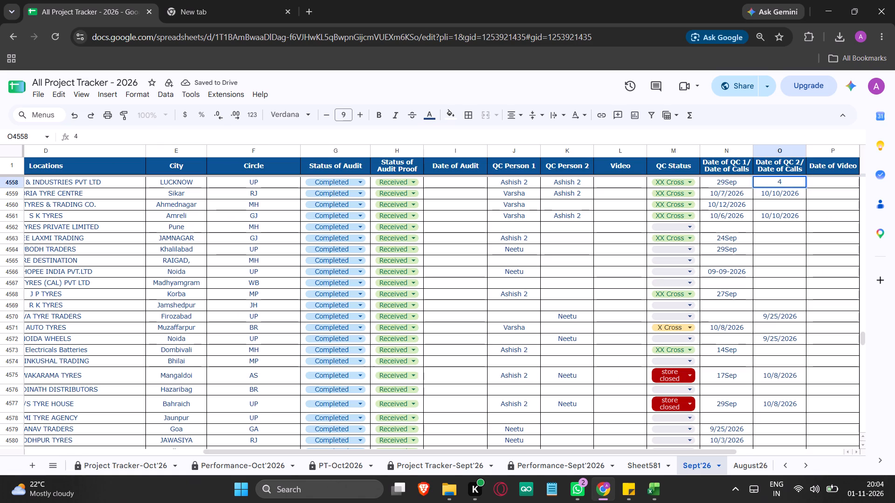
pyautogui.hotkey('shift', 'o')
pyautogui.write('ct')
pyautogui.press('Tab')
pyautogui.press('Tab')
pyautogui.press('Tab')
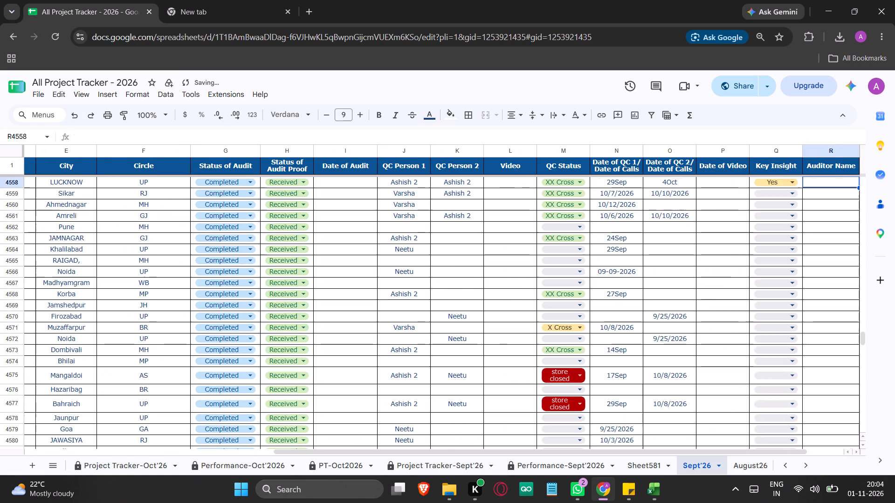
# Copy store code 50034923 from the sticky note's 4-oct list and find its row in the Sept'26 sheet.
pyautogui.click(634, 488)
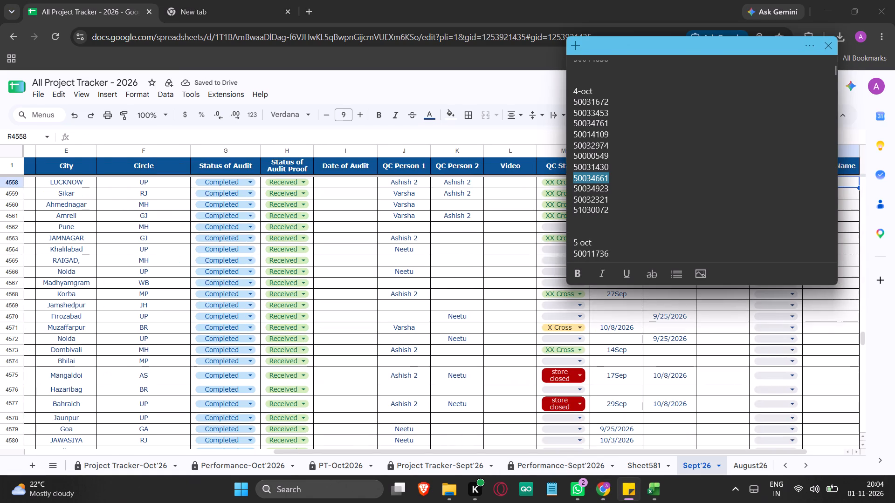
pyautogui.doubleClick(599, 192)
pyautogui.rightClick(599, 192)
pyautogui.click(619, 207)
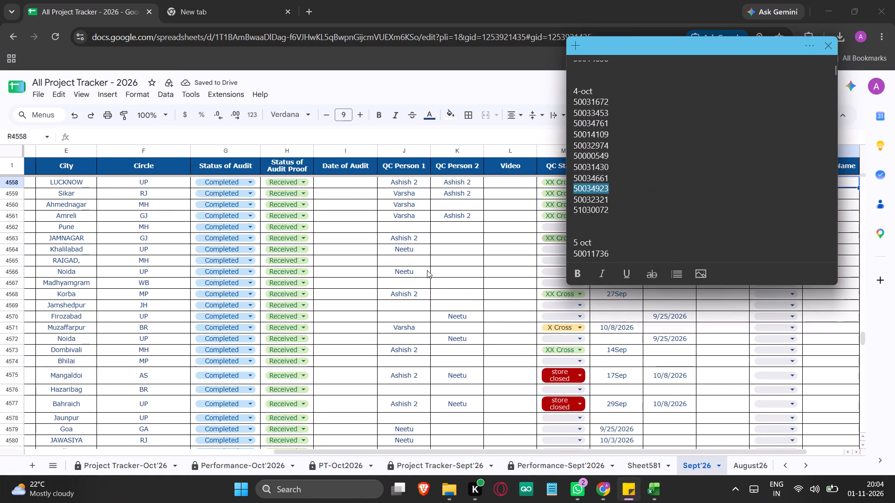
pyautogui.click(455, 267)
pyautogui.hotkey('ctrl', 'f')
pyautogui.hotkey('ctrl', 'v')
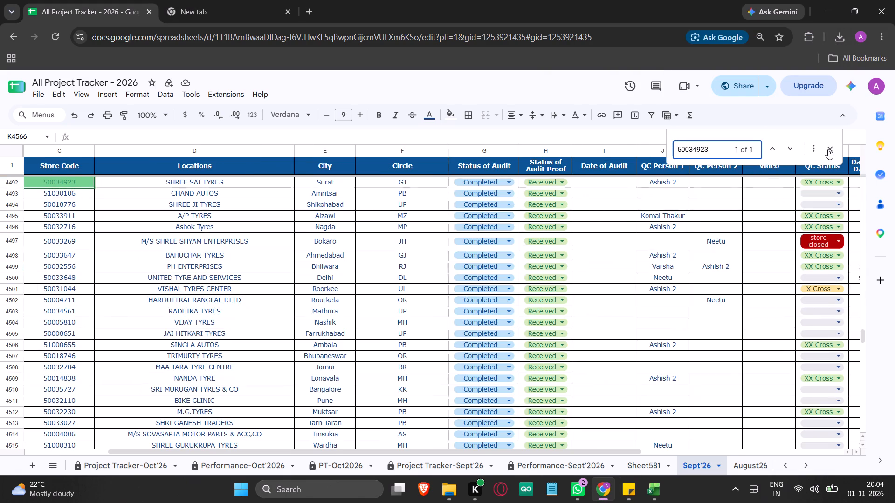
pyautogui.click(829, 149)
# For store 50034923, enter Ashish 2 as QC Person 2 and 4Oct as the Date of QC 2.
pyautogui.click(726, 184)
pyautogui.hotkey('shift', 'a')
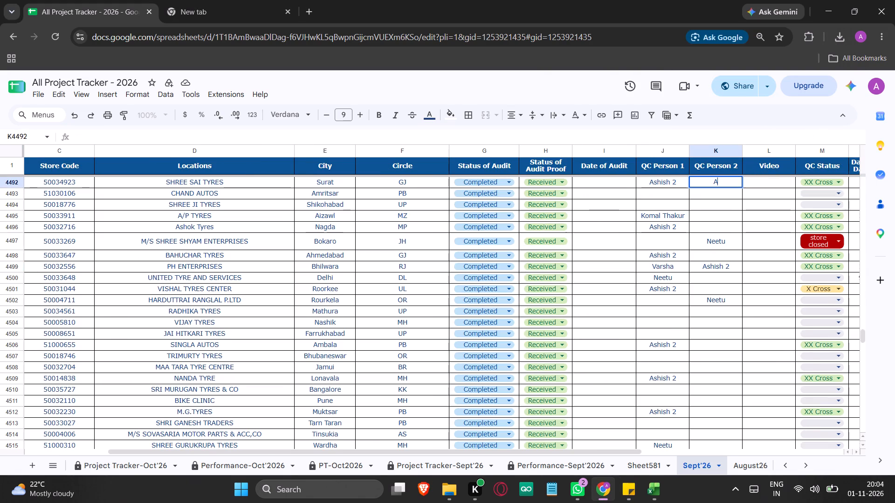
pyautogui.write('shish 2')
pyautogui.press('Tab')
pyautogui.press('Tab')
pyautogui.press('Tab')
pyautogui.press('Tab')
pyautogui.press('Tab')
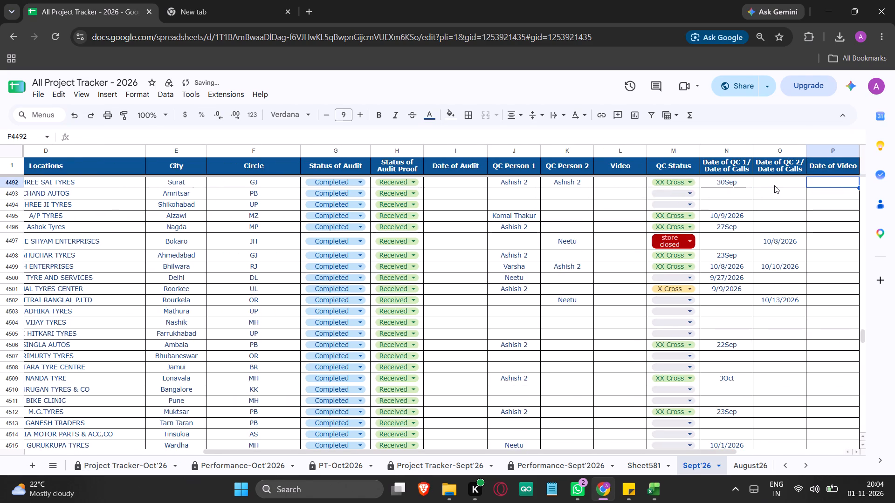
pyautogui.click(774, 185)
pyautogui.write('4Oct')
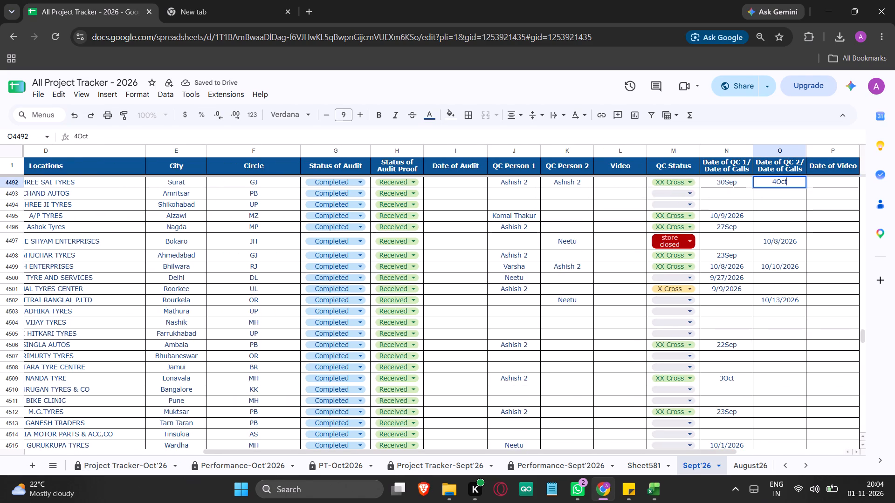
pyautogui.press('Tab')
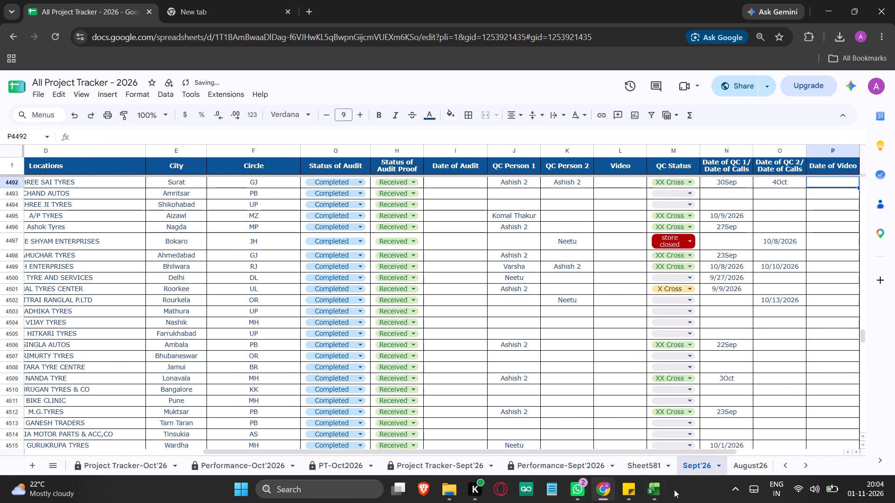
# Copy store code 50032321 from the sticky note's 4-oct list and search the Sept'26 sheet for it.
pyautogui.click(628, 490)
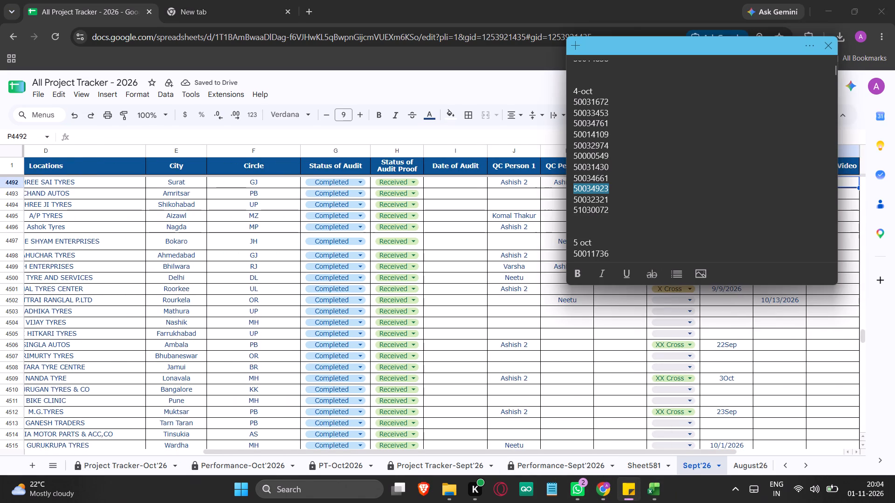
pyautogui.doubleClick(598, 202)
pyautogui.rightClick(598, 202)
pyautogui.click(622, 216)
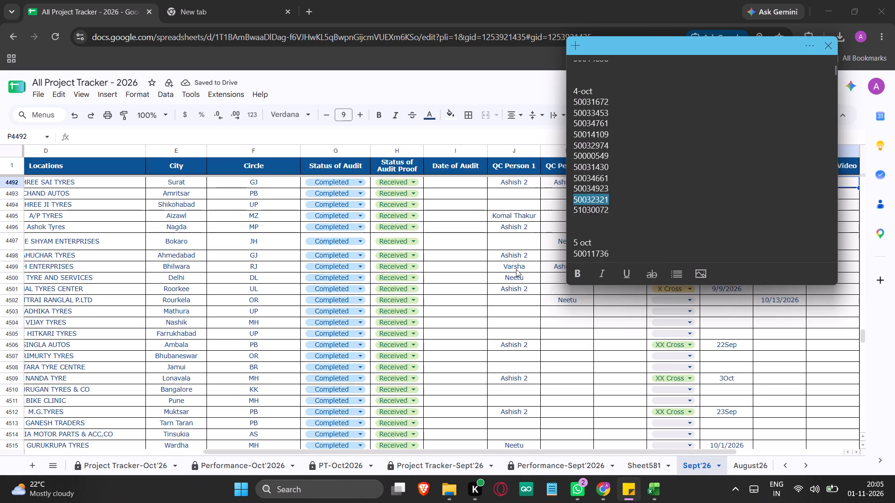
pyautogui.click(521, 313)
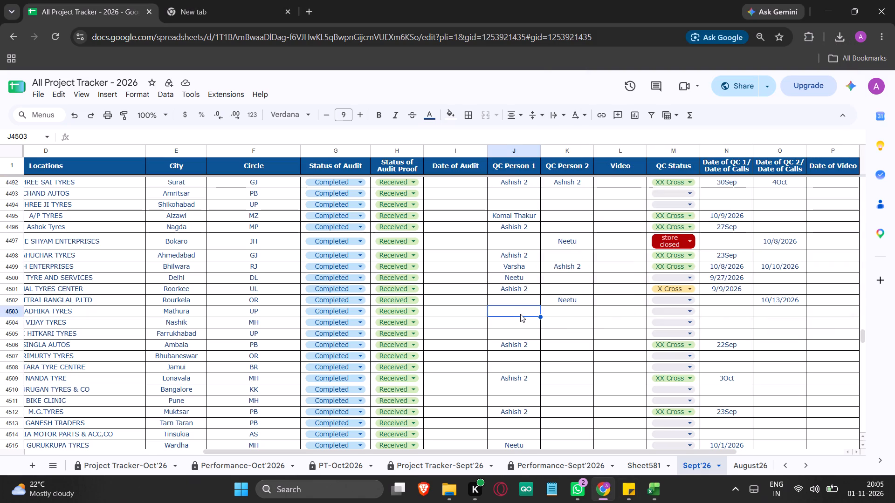
pyautogui.hotkey('ctrl', 'f')
pyautogui.hotkey('ctrl', 'v')
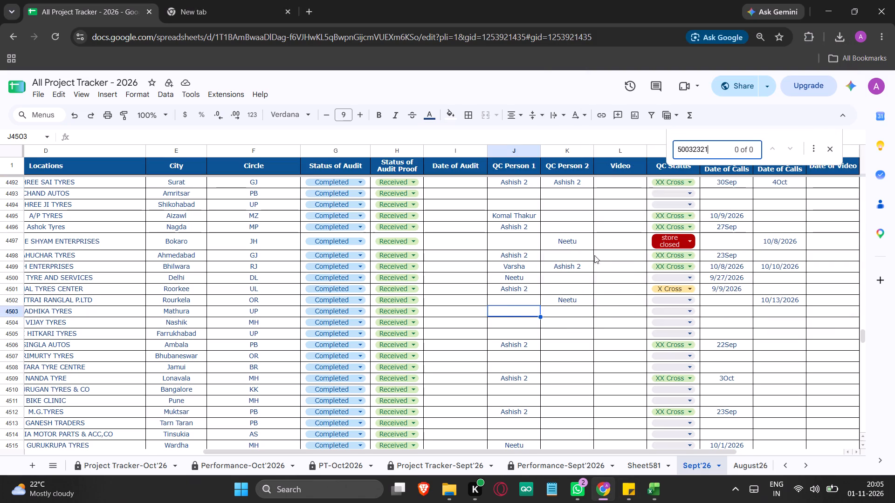
pyautogui.click(833, 150)
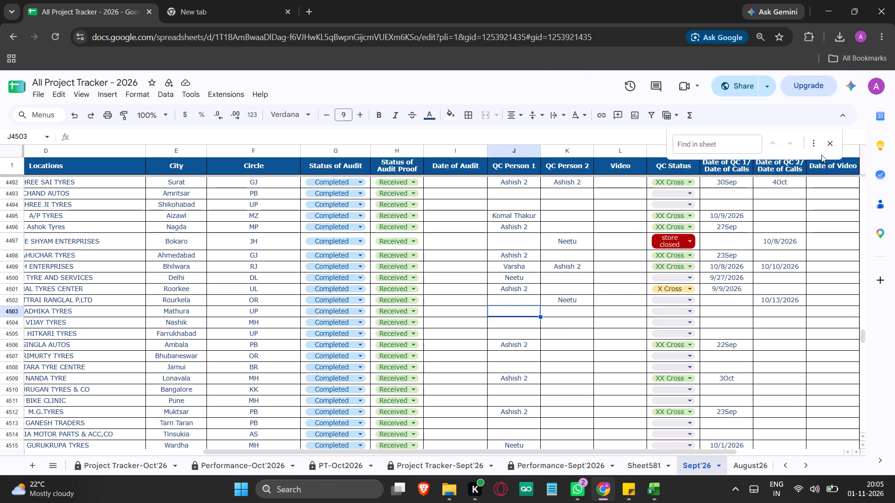
# Search the Oct'26 sheet for store code 50032321, and return to the Sept'26 sheet.
pyautogui.click(52, 466)
pyautogui.scroll(4, 105, 350)
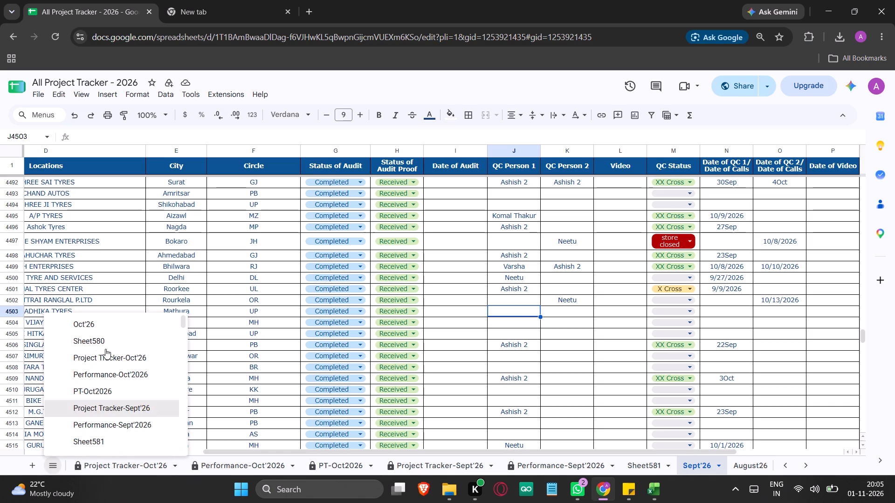
pyautogui.click(97, 323)
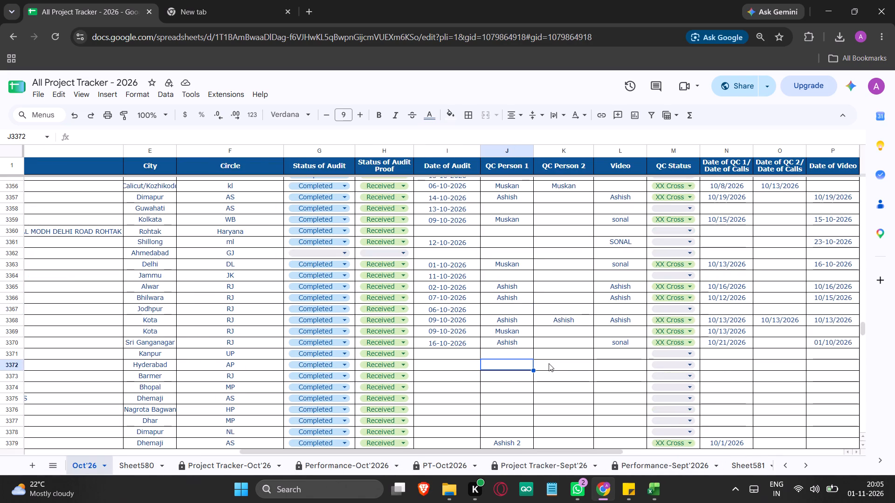
pyautogui.hotkey('ctrl', 'f')
pyautogui.hotkey('ctrl', 'v')
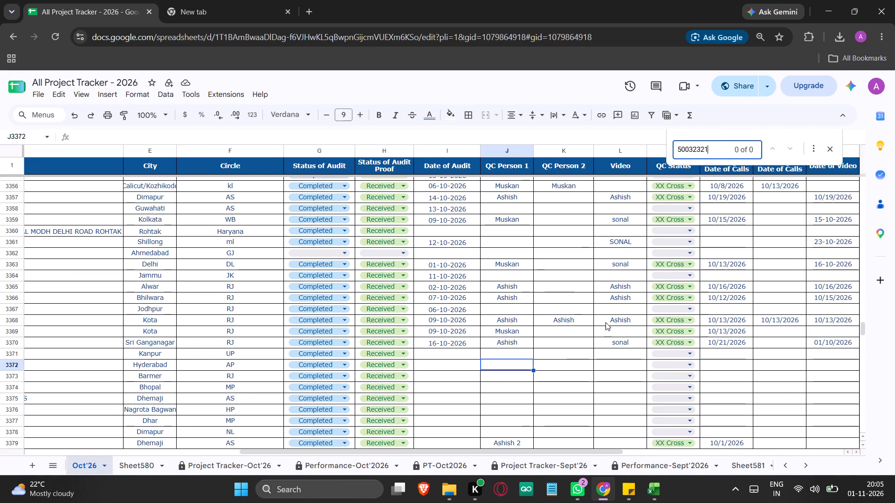
pyautogui.click(829, 150)
pyautogui.click(55, 466)
pyautogui.scroll(-2, 118, 405)
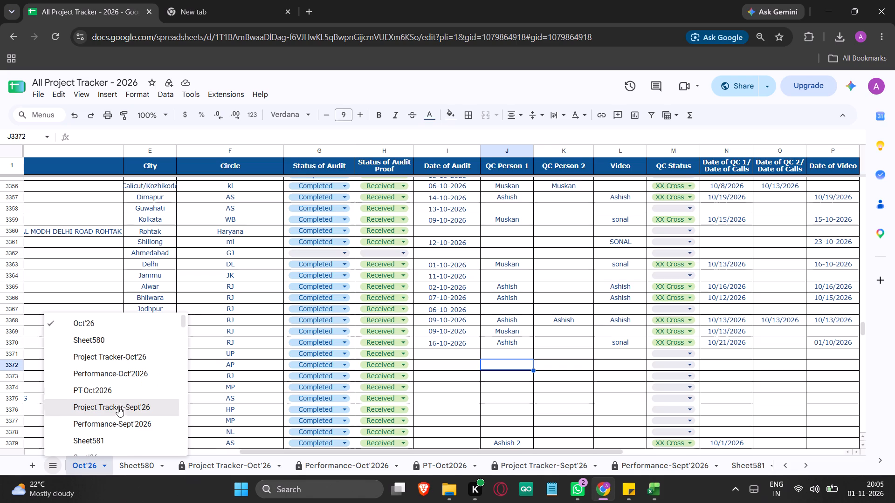
pyautogui.click(113, 344)
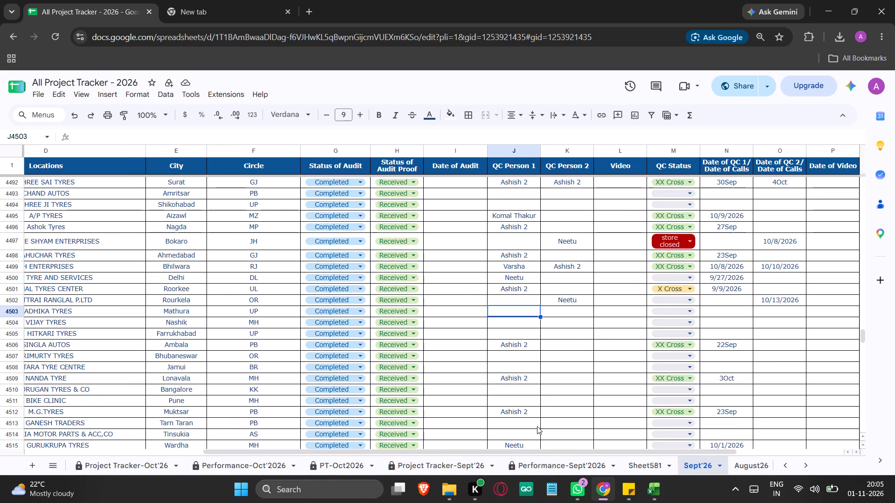
# Copy store code 51030072 from the sticky note's 4-oct list and search the Sept'26 sheet for it.
pyautogui.click(626, 488)
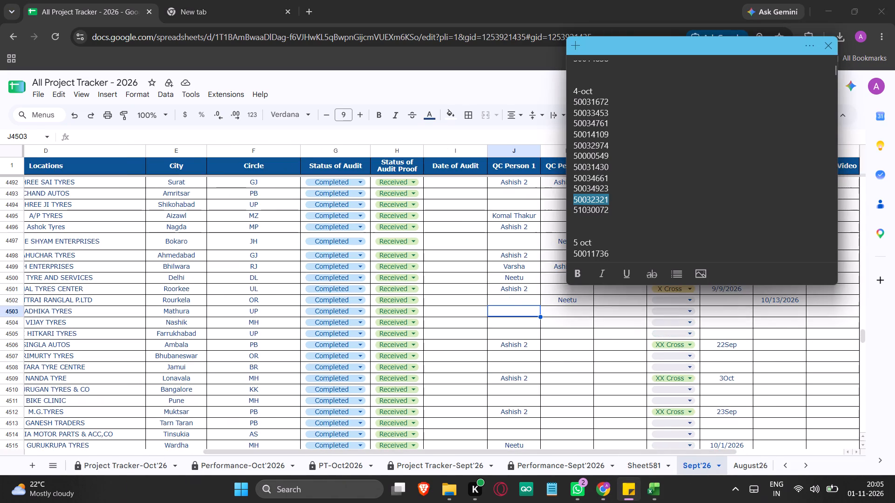
pyautogui.doubleClick(595, 209)
pyautogui.rightClick(594, 209)
pyautogui.click(620, 220)
pyautogui.click(572, 351)
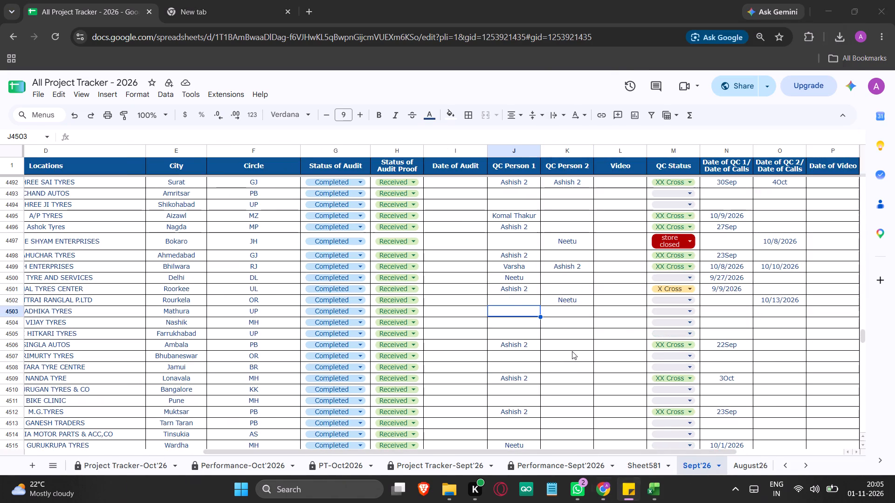
pyautogui.click(564, 319)
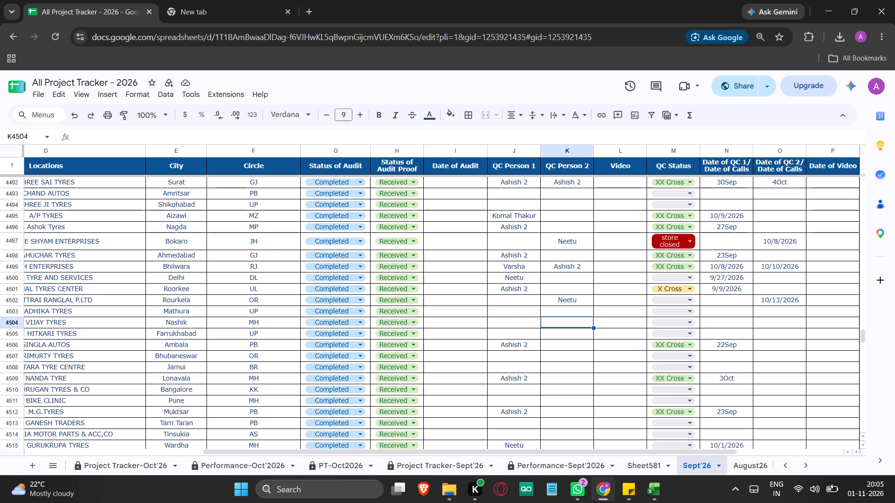
pyautogui.hotkey('ctrl', 'f')
pyautogui.hotkey('ctrl', 'v')
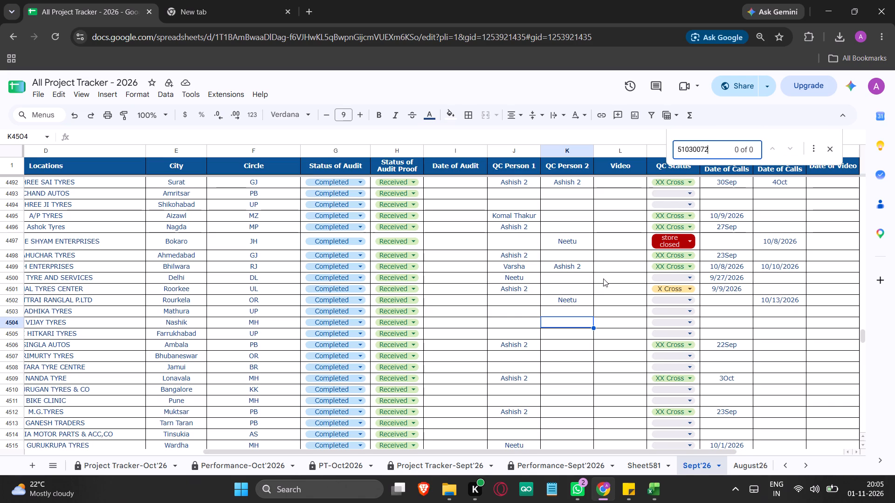
pyautogui.click(829, 149)
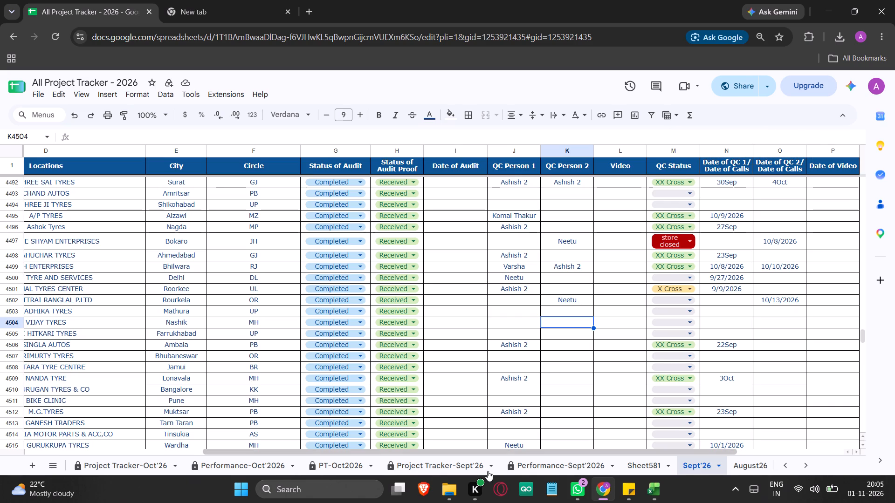
# Copy store code 50011736 from the sticky note's 5 oct list and find its row in the Sept'26 sheet.
pyautogui.click(629, 496)
pyautogui.scroll(-3, 605, 264)
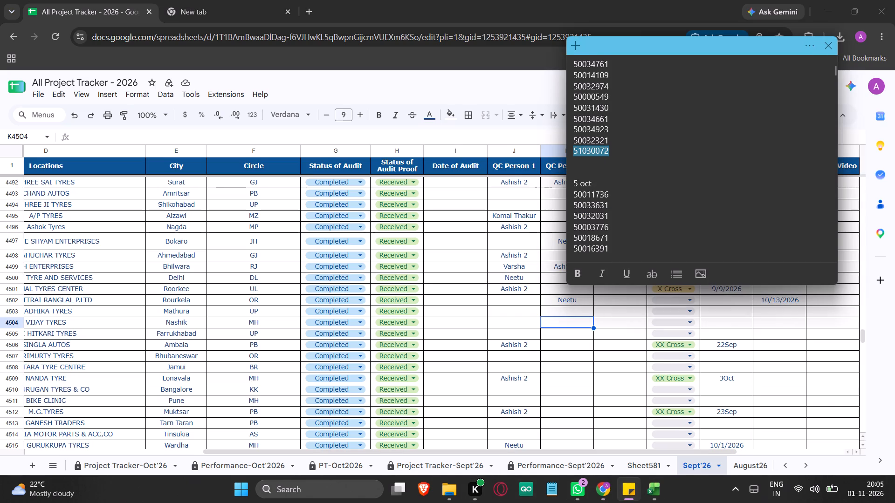
pyautogui.scroll(-2, 613, 209)
pyautogui.doubleClick(601, 134)
pyautogui.rightClick(600, 134)
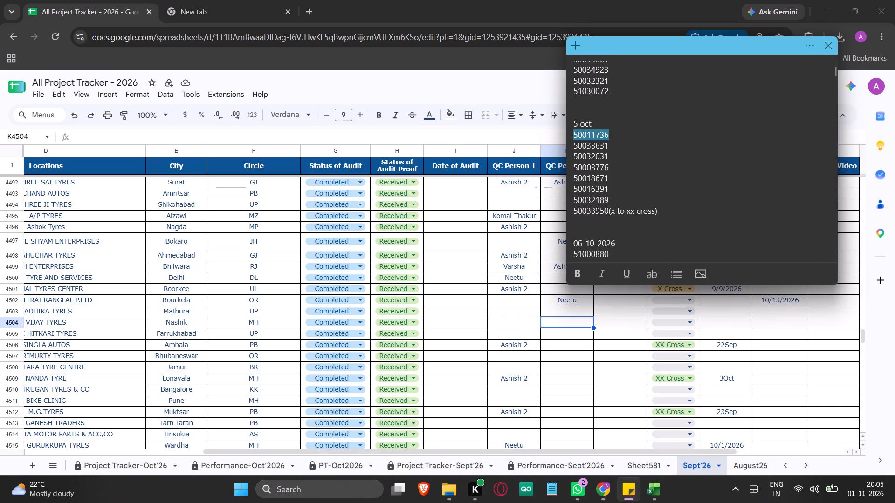
pyautogui.click(613, 140)
pyautogui.click(518, 315)
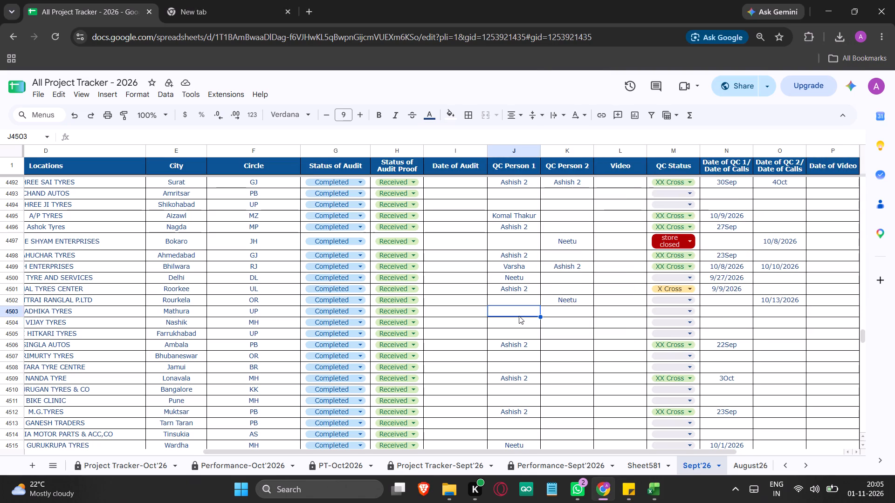
pyautogui.hotkey('ctrl', 'f')
pyautogui.hotkey('ctrl', 'v')
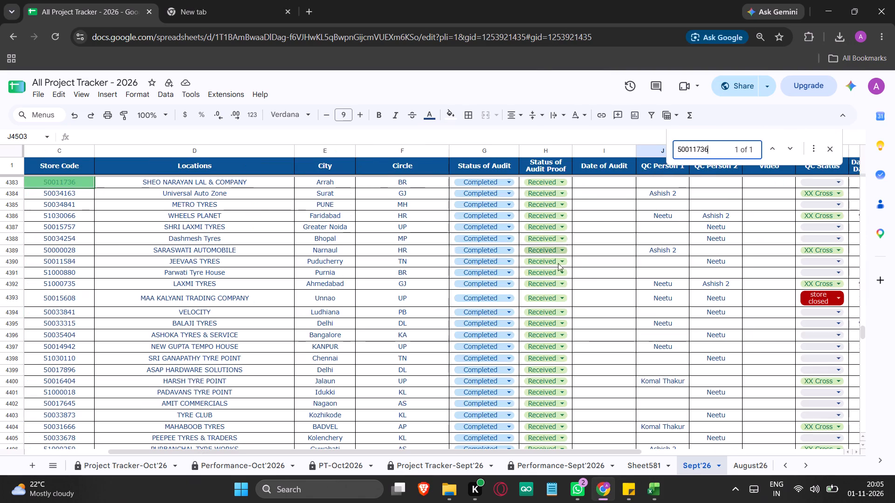
pyautogui.click(829, 148)
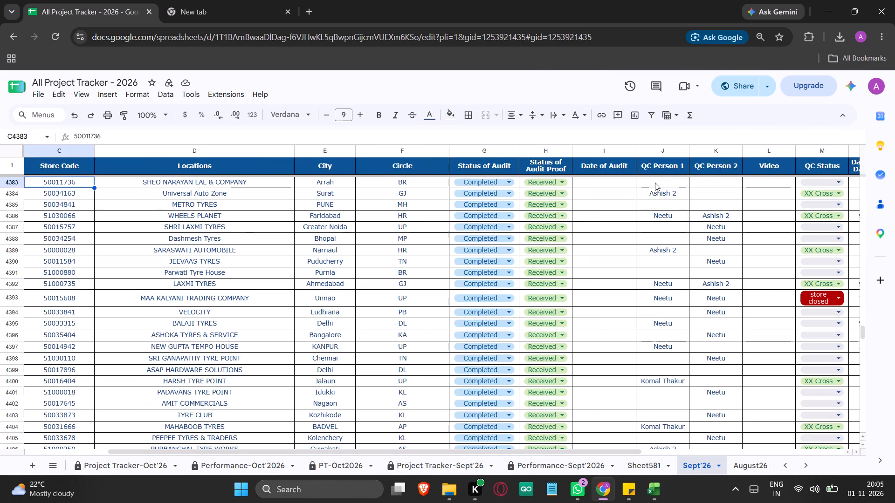
# For store 50011736 in the Sept'26 sheet, enter QC Person 1 Ashish 2, QC Status XX Cross and QC 1 date 5Oct.
pyautogui.click(655, 183)
pyautogui.hotkey('shift', 'a')
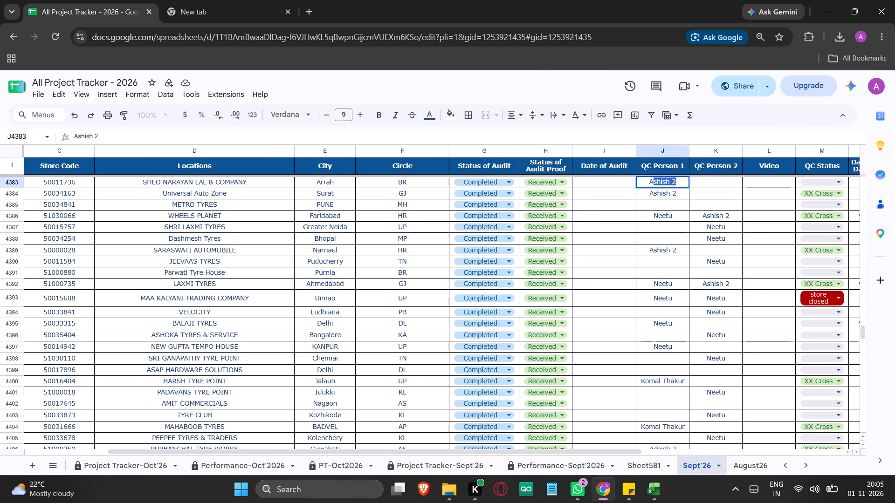
pyautogui.press('Tab')
pyautogui.press('Tab')
pyautogui.press('Tab')
pyautogui.press('Tab')
pyautogui.press('Tab')
pyautogui.press('Tab')
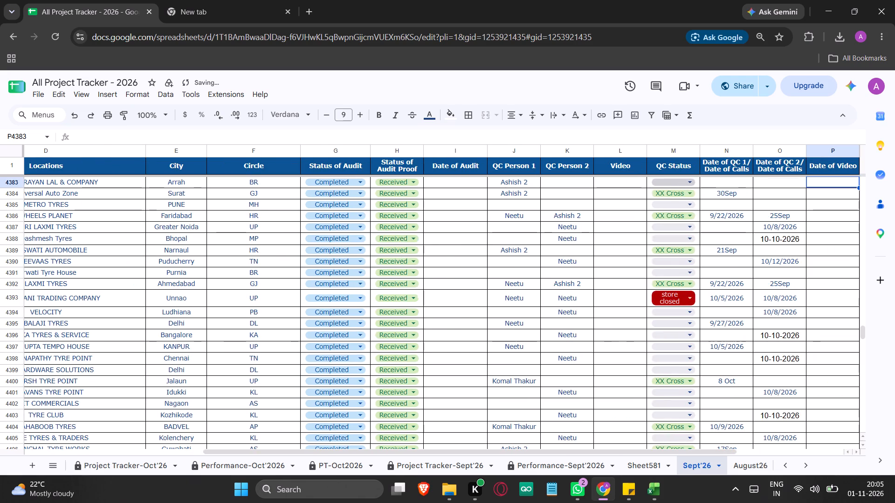
pyautogui.click(680, 180)
pyautogui.click(672, 197)
pyautogui.click(726, 182)
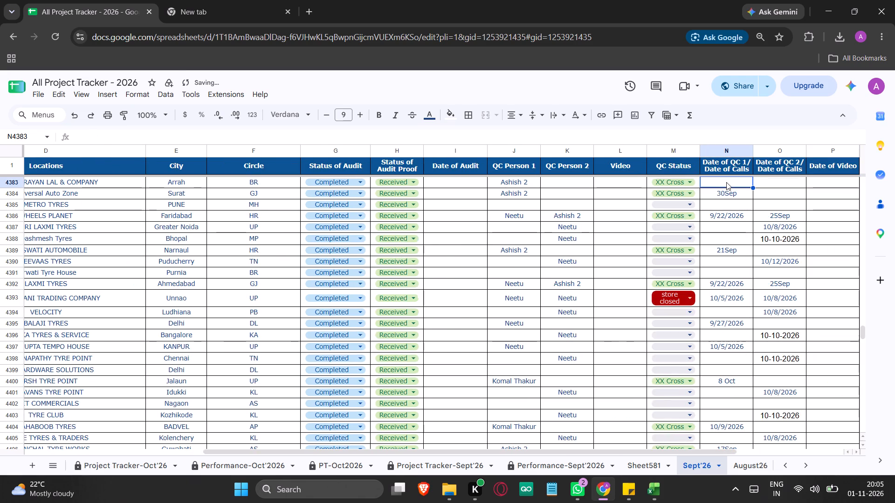
pyautogui.press('5')
pyautogui.write('Ot')
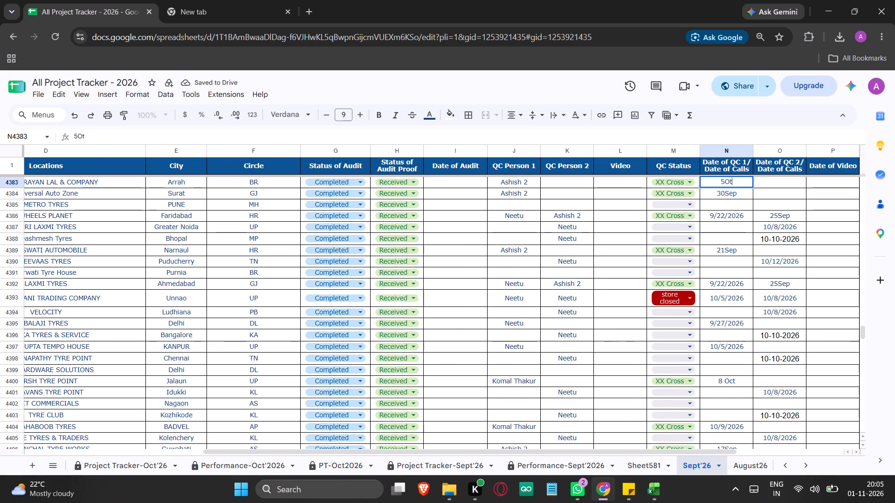
pyautogui.press('BackSpace')
pyautogui.write('ct')
pyautogui.press('Tab')
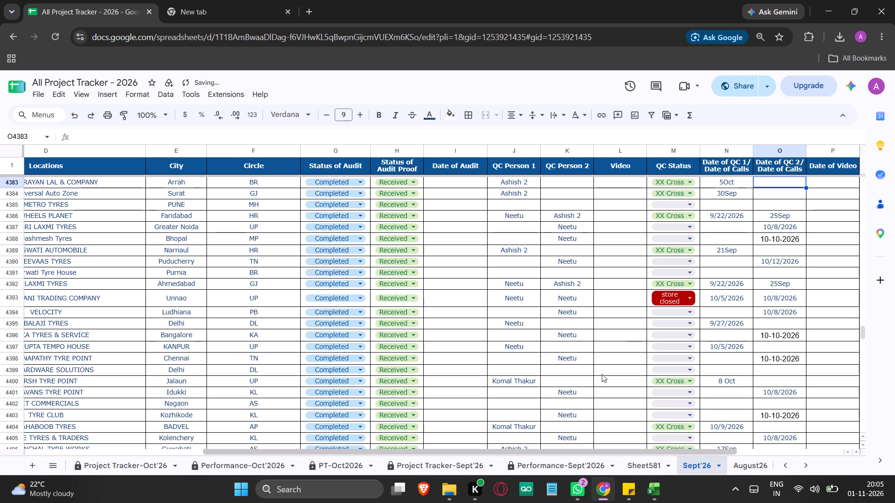
# Copy store code 50033631 from the sticky note's 5 oct list and find its row in the Sept'26 sheet.
pyautogui.click(631, 488)
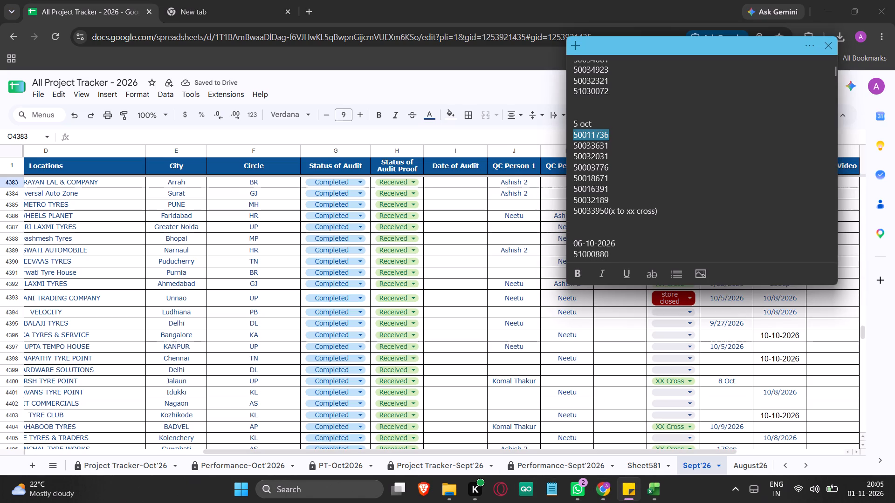
pyautogui.doubleClick(596, 148)
pyautogui.rightClick(596, 148)
pyautogui.click(626, 165)
pyautogui.click(527, 230)
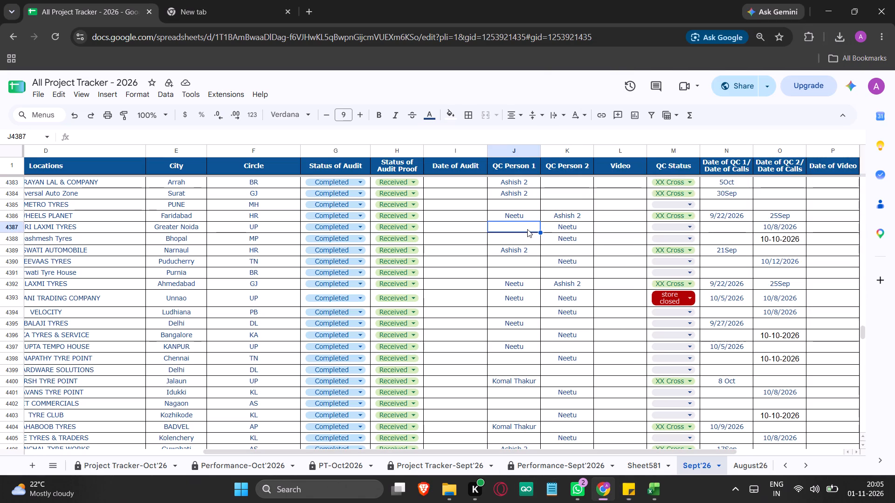
pyautogui.hotkey('ctrl', 'f')
pyautogui.hotkey('ctrl', 'v')
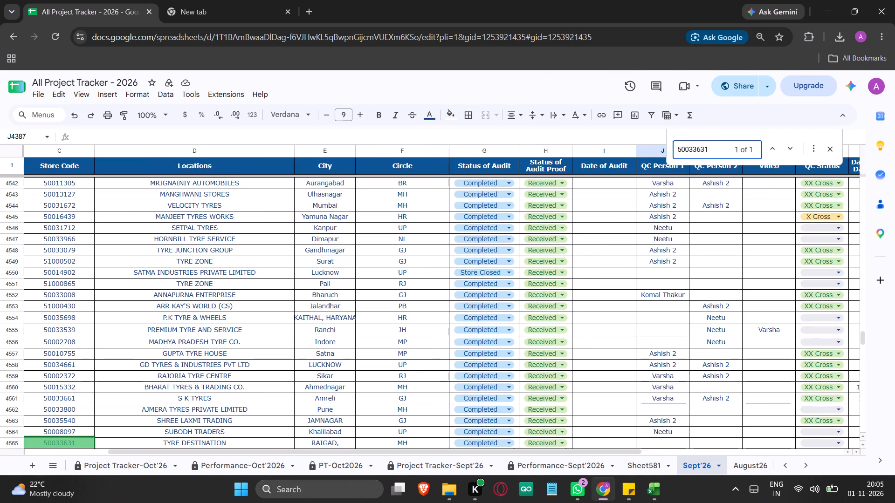
pyautogui.click(829, 150)
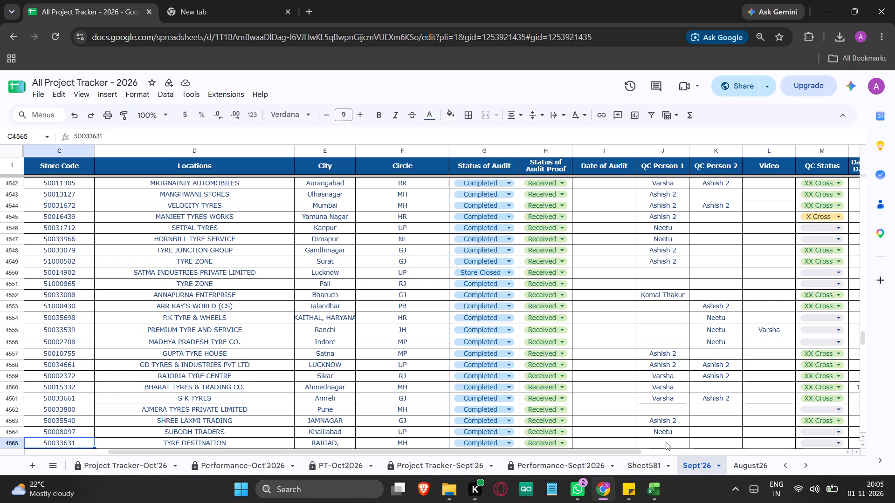
# For store 50033631, enter QC Person 1 Ashish 2, QC Status XX Cross and QC 1 date 5Oct.
pyautogui.click(666, 442)
pyautogui.hotkey('shift', 'a')
pyautogui.press('Tab')
pyautogui.press('Tab')
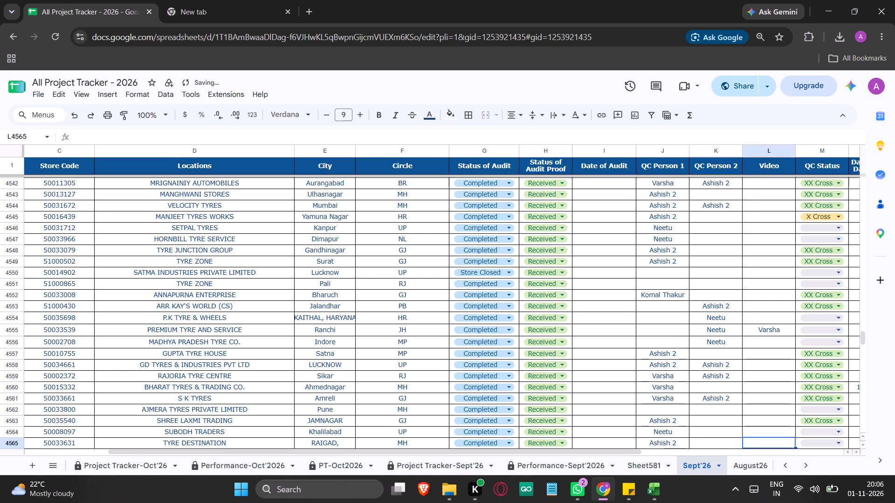
pyautogui.press('Tab')
pyautogui.press('Tab')
pyautogui.press('Tab')
pyautogui.click(726, 443)
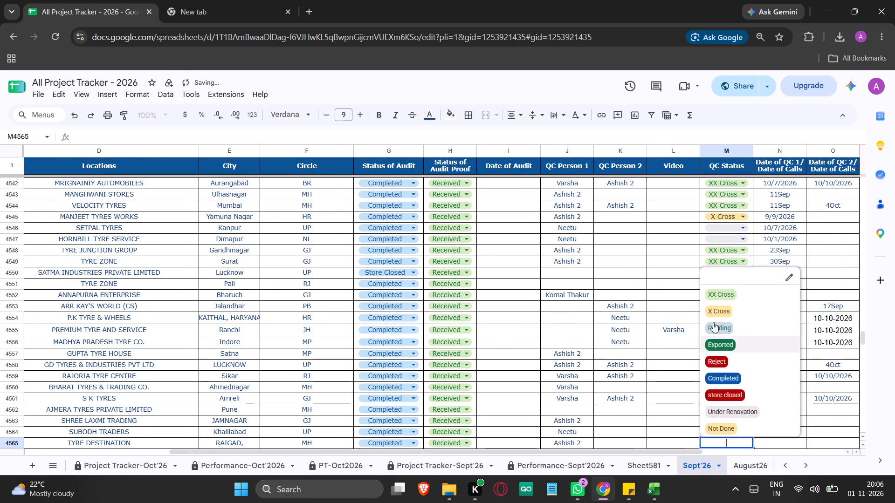
pyautogui.click(716, 292)
pyautogui.click(775, 445)
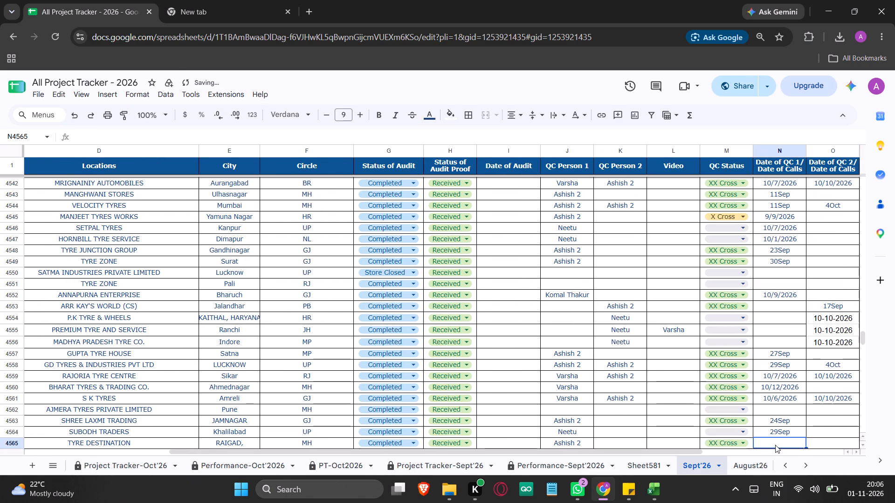
pyautogui.press('5')
pyautogui.write('Oct')
pyautogui.press('Tab')
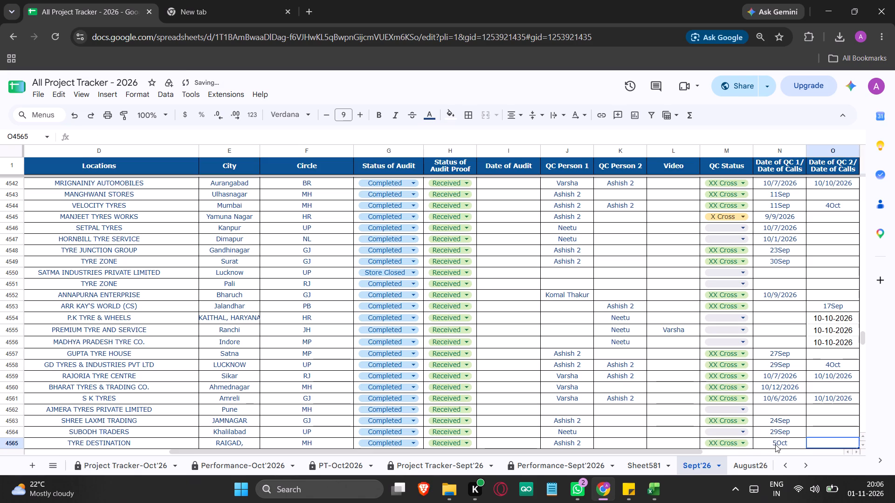
# Copy store code 50032031 from the sticky note's 5 oct list and find its row in the Sept'26 sheet.
pyautogui.click(633, 491)
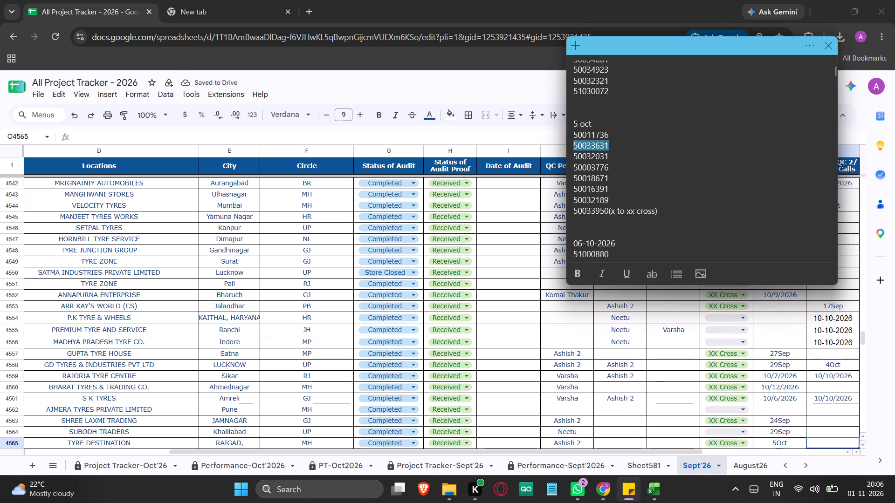
pyautogui.doubleClick(604, 155)
pyautogui.rightClick(603, 156)
pyautogui.click(628, 166)
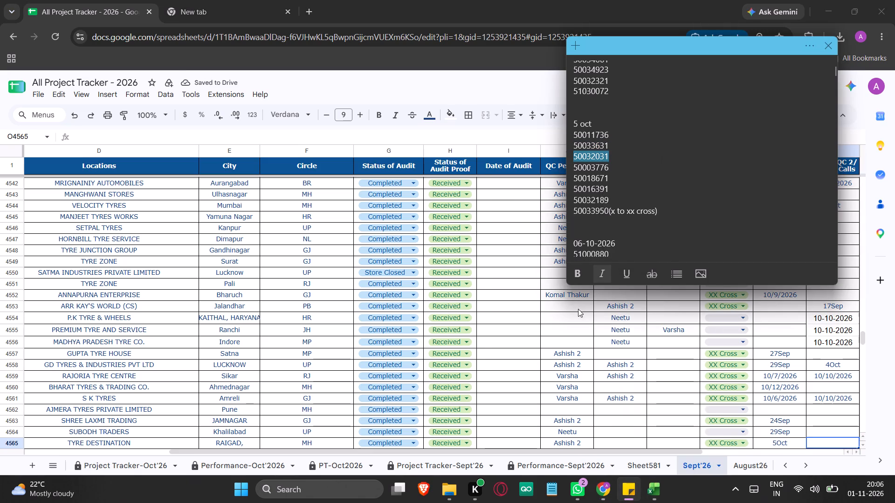
pyautogui.click(578, 309)
pyautogui.hotkey('ctrl', 'f')
pyautogui.hotkey('ctrl', 'v')
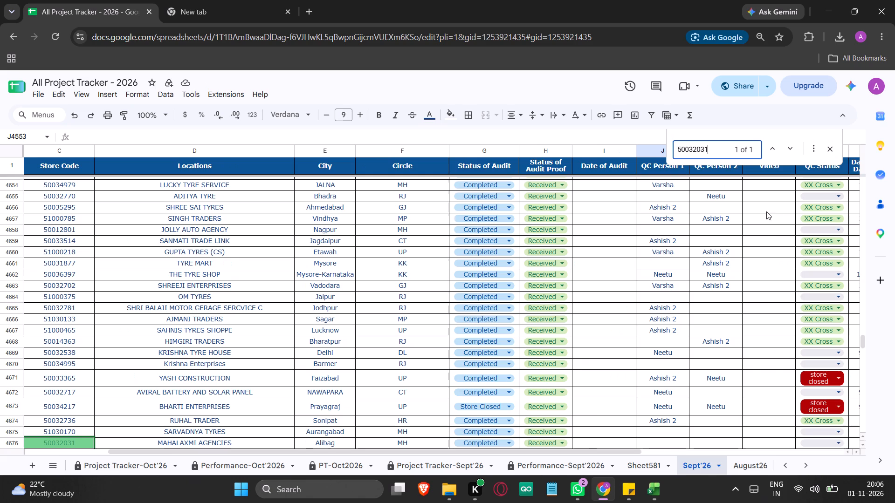
pyautogui.click(833, 149)
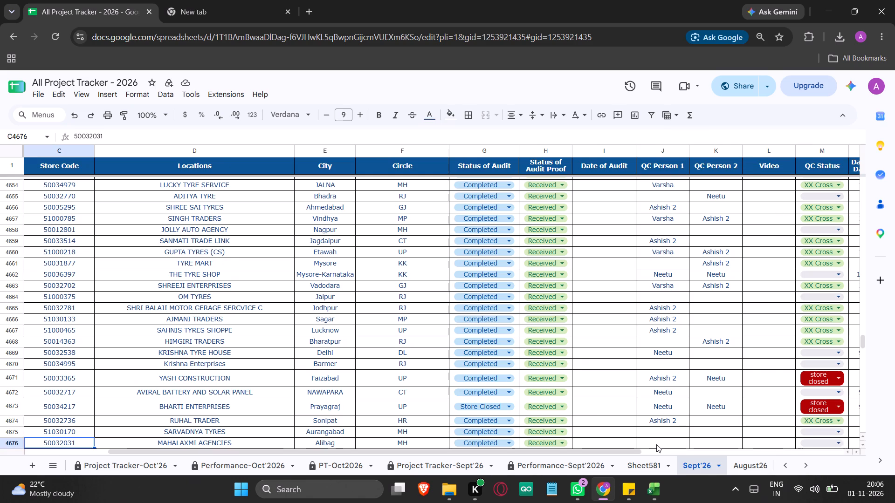
# For store 50032031, enter QC Person 1 Ashish 2, QC Status XX Cross and QC 1 date 5Oct.
pyautogui.click(656, 444)
pyautogui.hotkey('shift', 'a')
pyautogui.write('shish 2')
pyautogui.press('Tab')
pyautogui.press('Tab')
pyautogui.press('Tab')
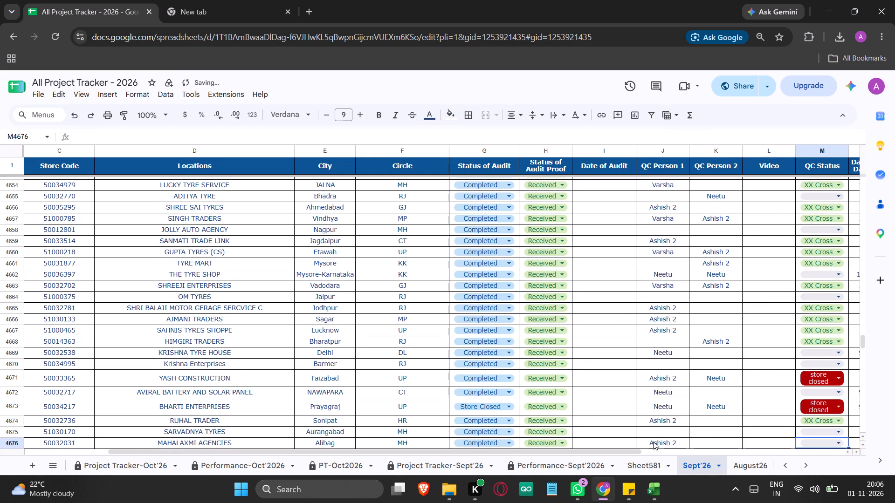
pyautogui.press('Tab')
pyautogui.press('Tab')
pyautogui.click(709, 441)
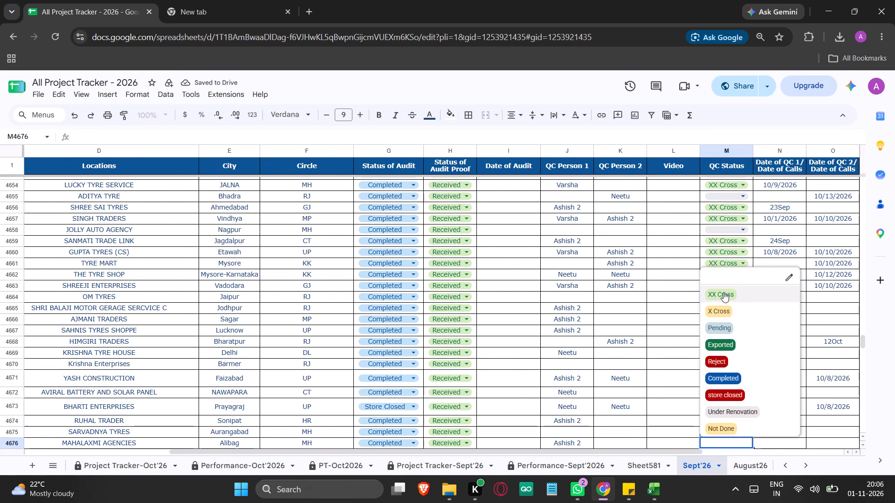
pyautogui.click(723, 292)
pyautogui.click(775, 444)
pyautogui.press('5')
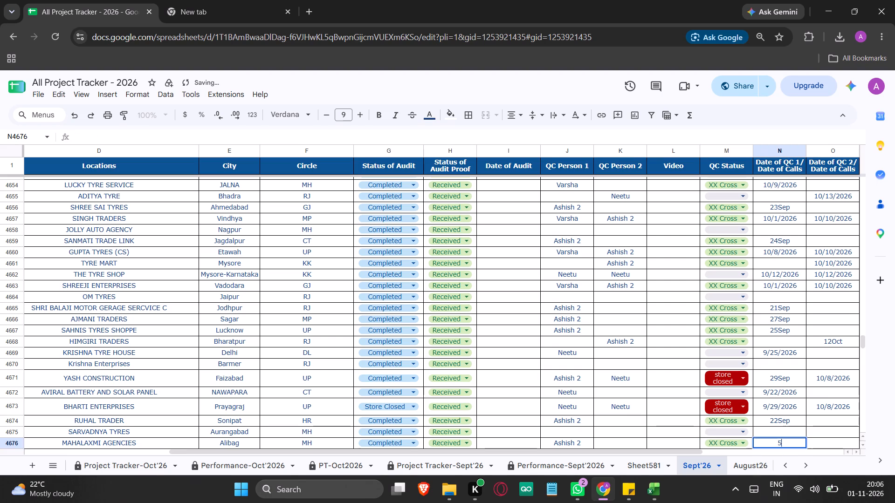
pyautogui.write('Oct')
pyautogui.press('Tab')
# Copy store code 50003776 from the sticky note's 5 oct list and search the Sept'26 sheet for it.
pyautogui.click(633, 494)
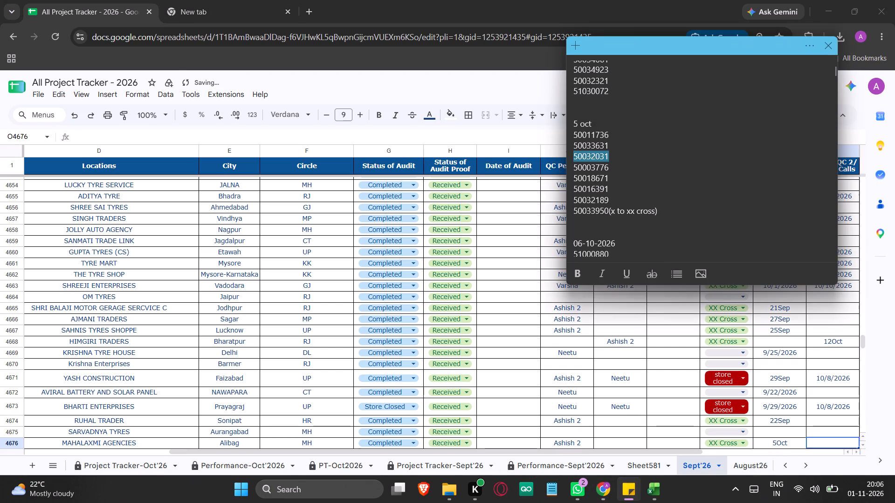
pyautogui.doubleClick(597, 174)
pyautogui.doubleClick(601, 171)
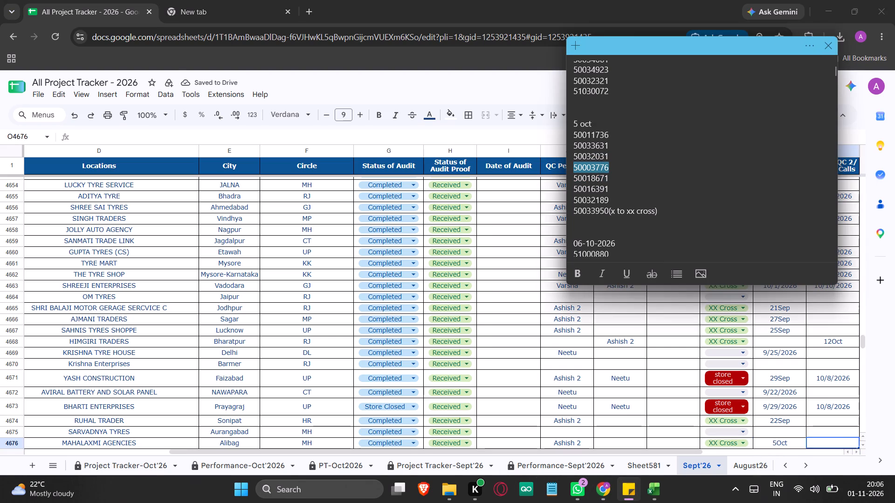
pyautogui.rightClick(601, 170)
pyautogui.click(613, 173)
pyautogui.click(619, 187)
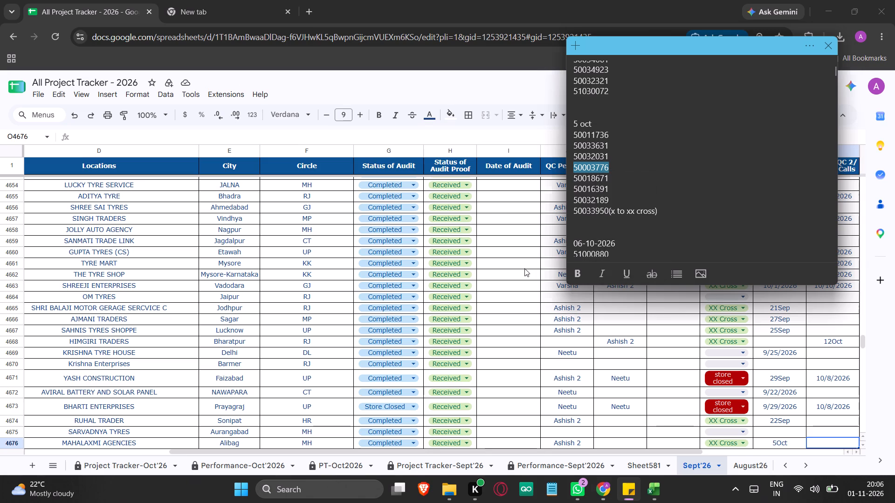
pyautogui.click(524, 268)
pyautogui.hotkey('ctrl', 'f')
pyautogui.hotkey('ctrl', 'v')
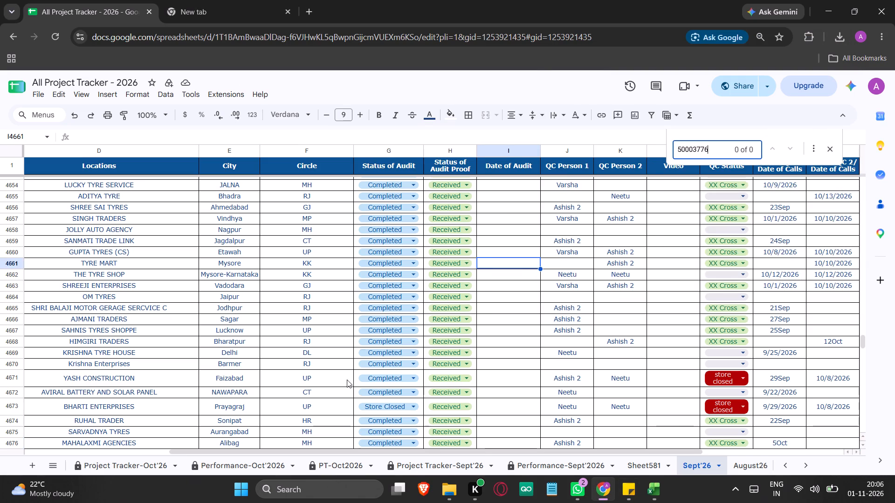
# Search the Oct'26 sheet for store code 50003776.
pyautogui.click(54, 466)
pyautogui.scroll(6, 86, 349)
pyautogui.click(90, 328)
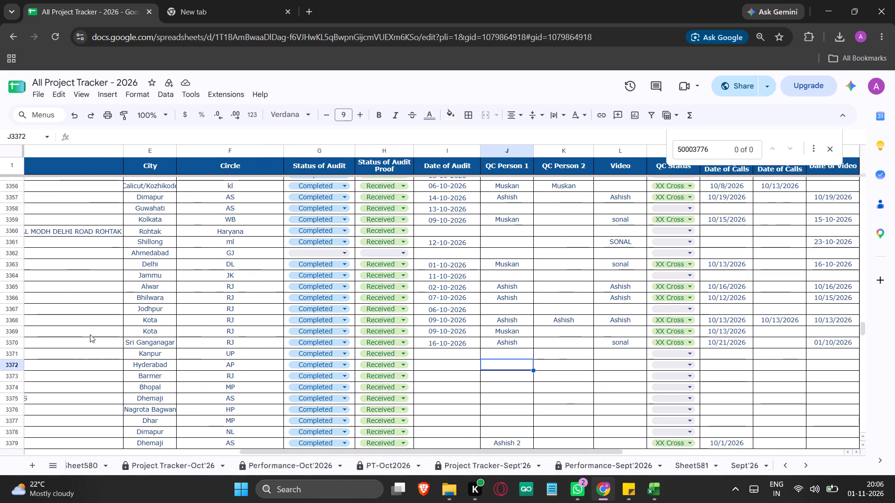
pyautogui.click(728, 149)
pyautogui.click(776, 149)
pyautogui.click(830, 150)
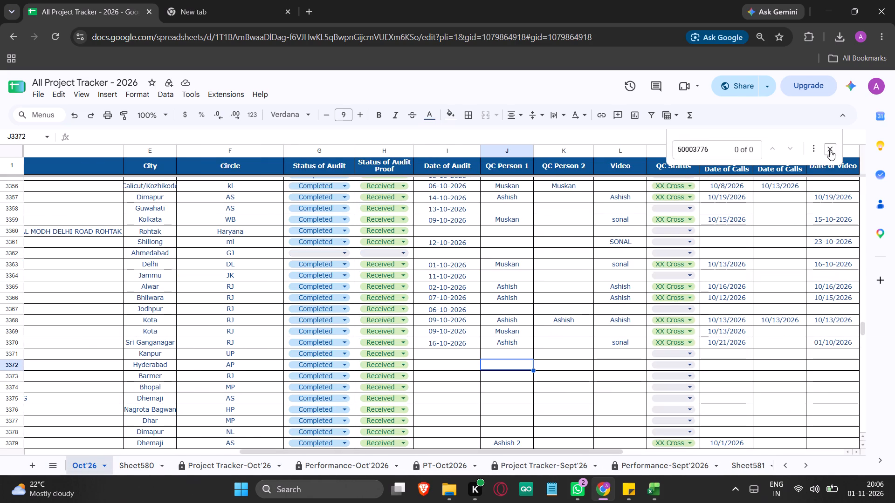
pyautogui.click(55, 464)
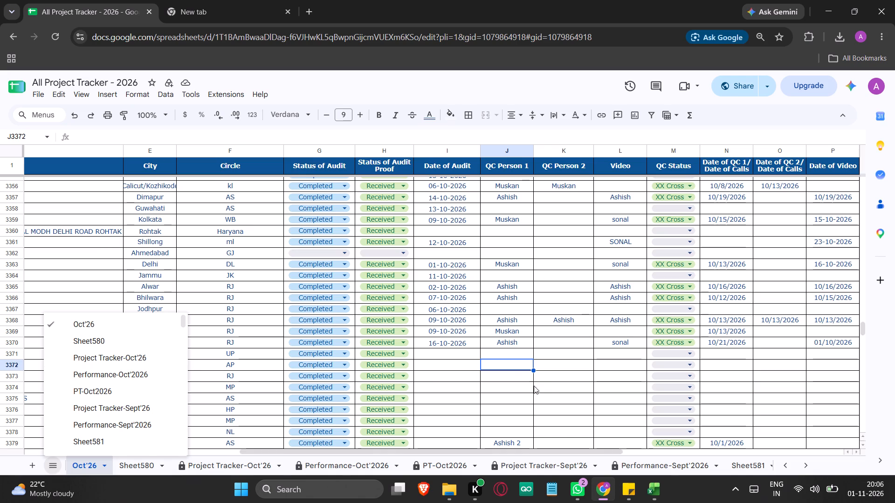
pyautogui.click(548, 381)
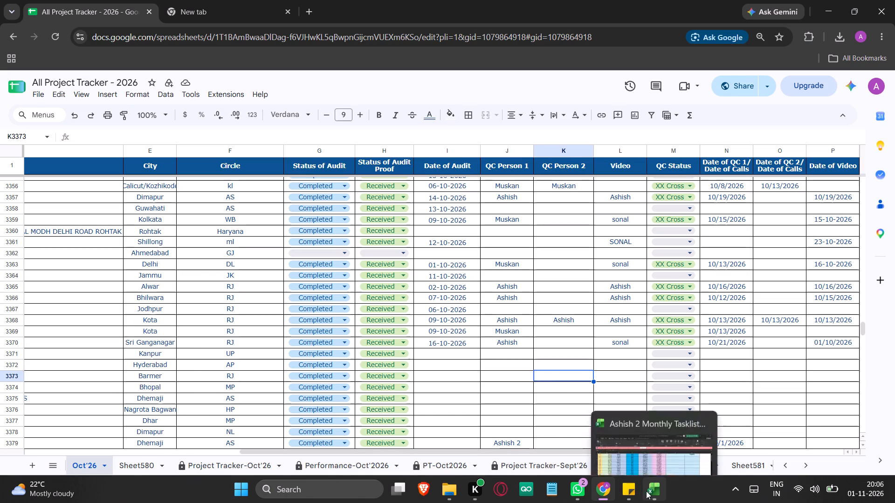
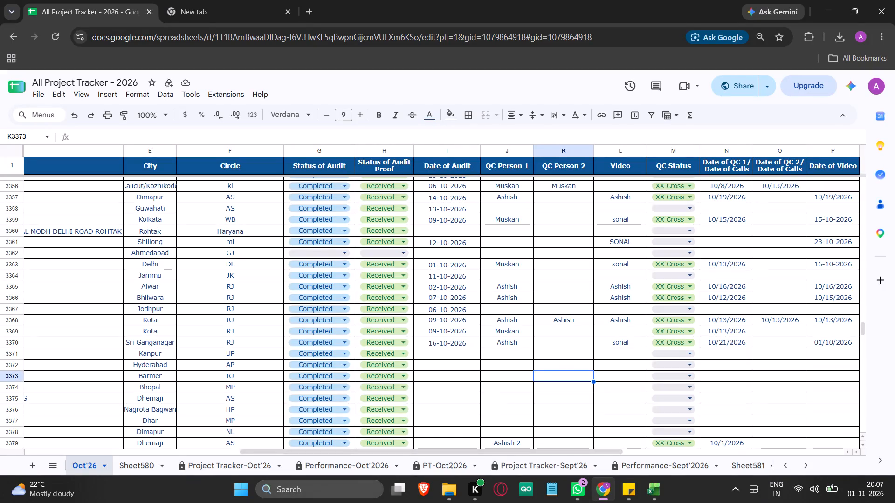
# Copy store code 50018671 from the sticky note's 5 oct list and search the Sept'26 sheet for it.
pyautogui.click(57, 467)
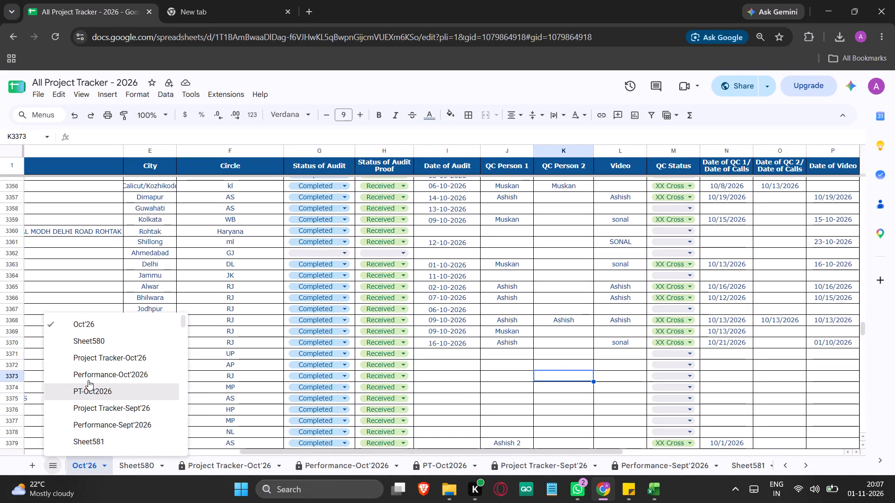
pyautogui.scroll(-2, 88, 381)
pyautogui.scroll(1, 90, 380)
pyautogui.click(108, 404)
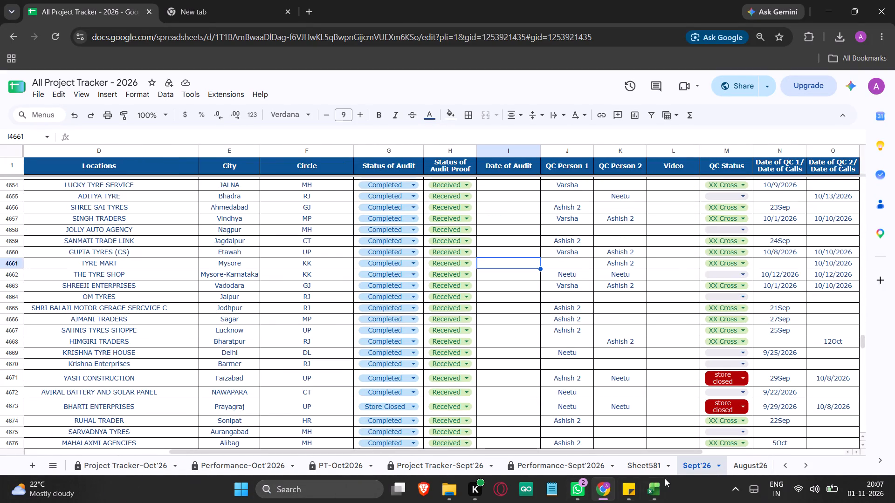
pyautogui.click(630, 493)
pyautogui.doubleClick(602, 179)
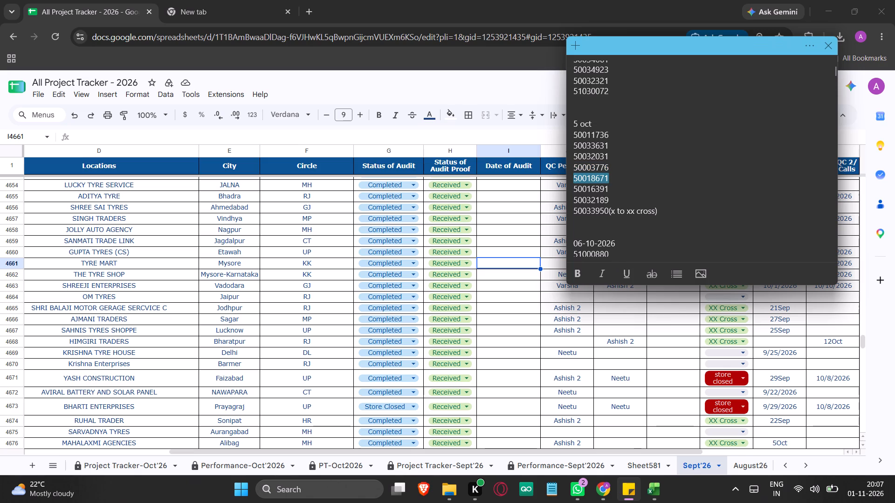
pyautogui.rightClick(602, 179)
pyautogui.click(637, 190)
pyautogui.click(619, 324)
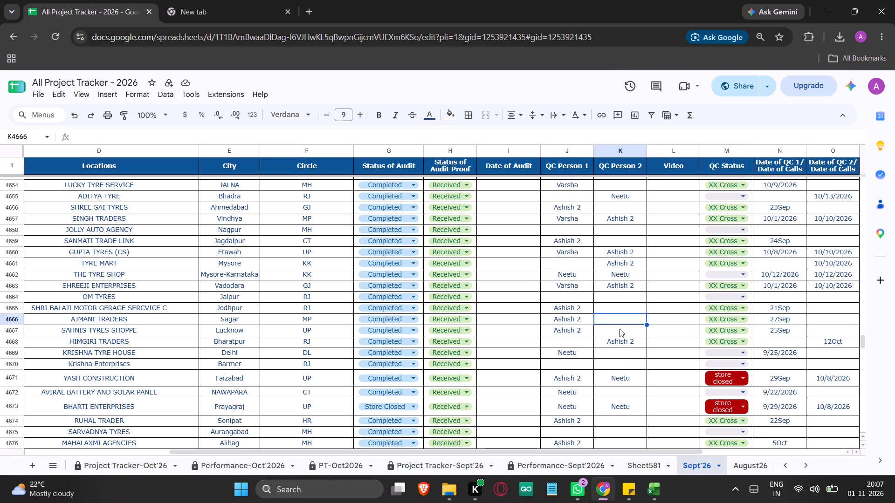
pyautogui.hotkey('ctrl', 'f')
pyautogui.hotkey('ctrl', 'v')
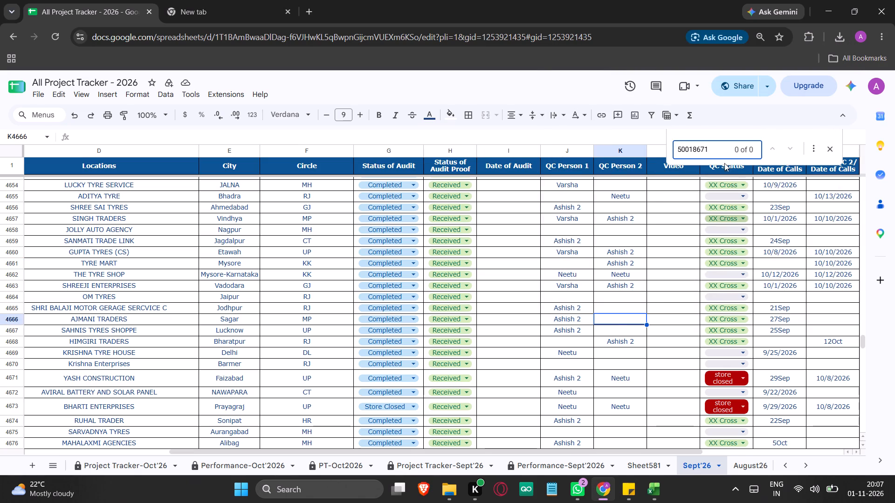
pyautogui.click(774, 145)
pyautogui.click(828, 148)
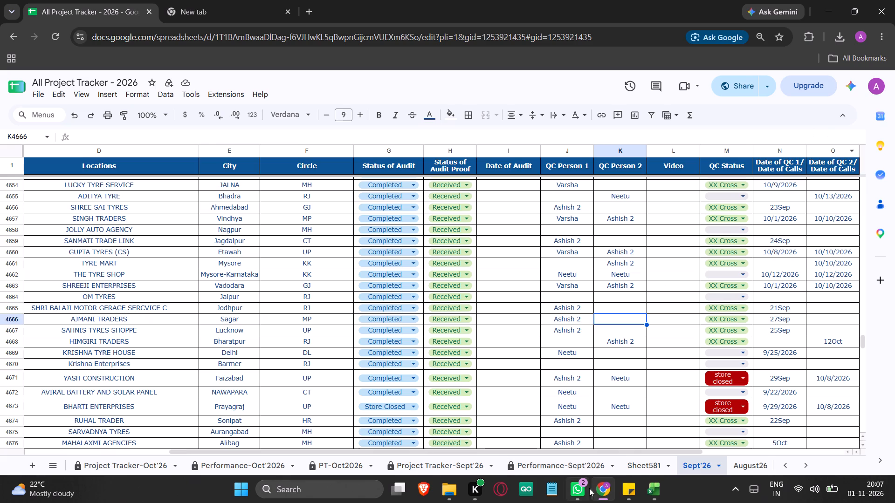
# Switch to WhatsApp.
pyautogui.click(580, 487)
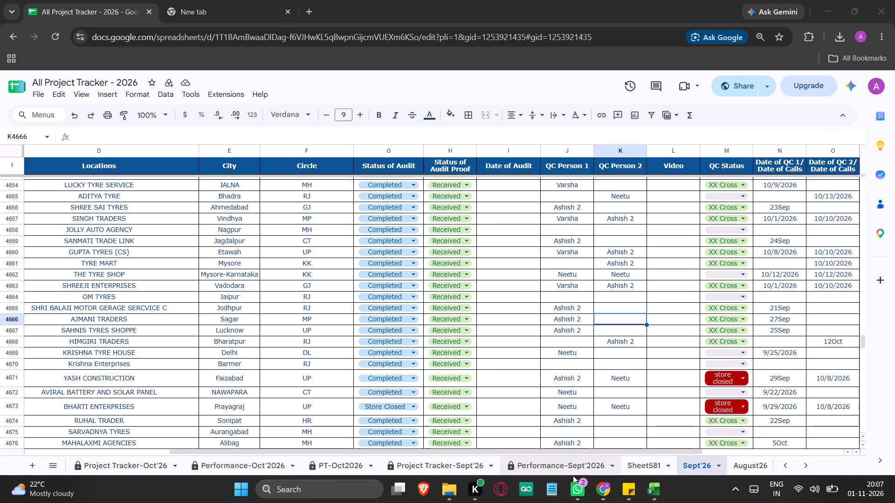
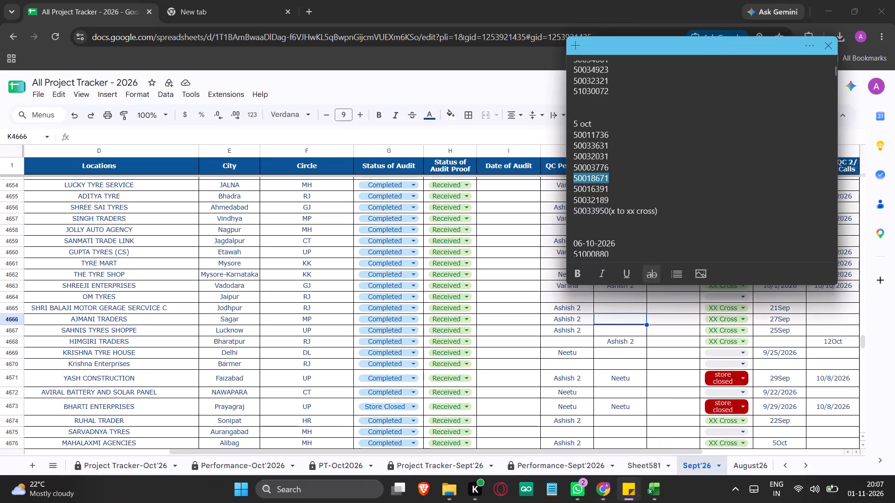
# Copy store code 50016391 from the sticky note's 5 oct list and find its row in the Sept'26 sheet.
pyautogui.doubleClick(594, 187)
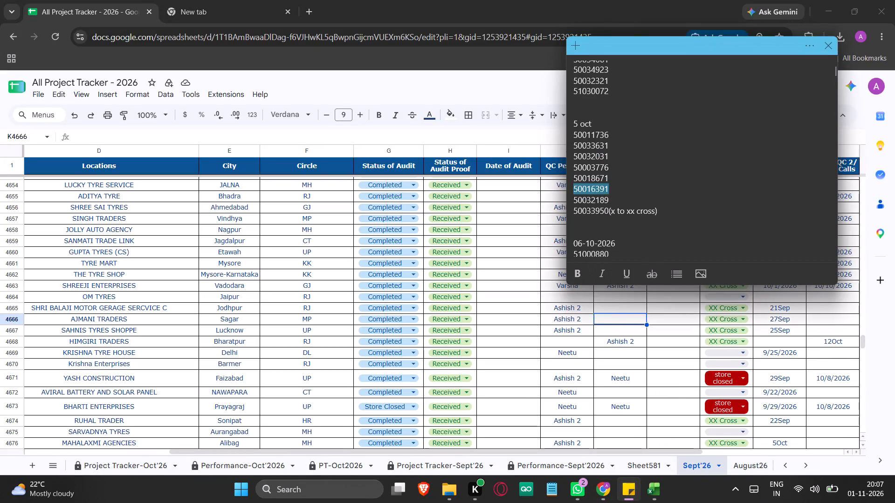
pyautogui.rightClick(594, 188)
pyautogui.click(626, 200)
pyautogui.click(529, 298)
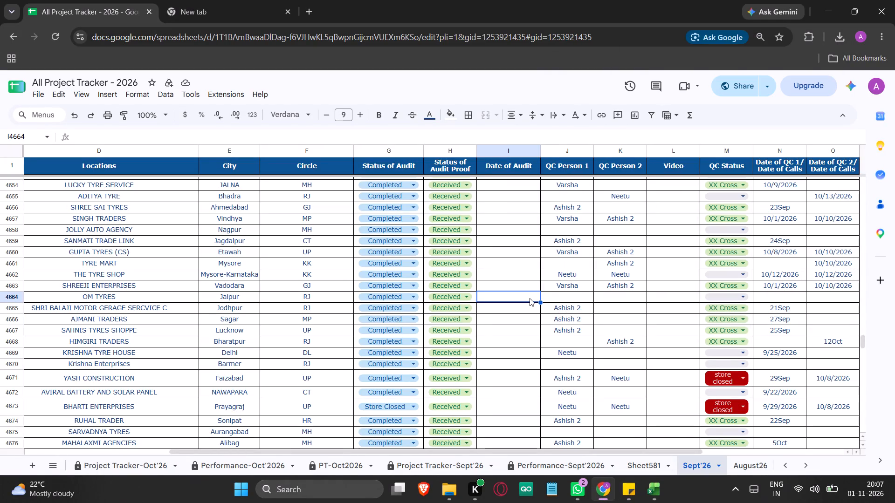
pyautogui.hotkey('ctrl', 'f')
pyautogui.hotkey('ctrl', 'v')
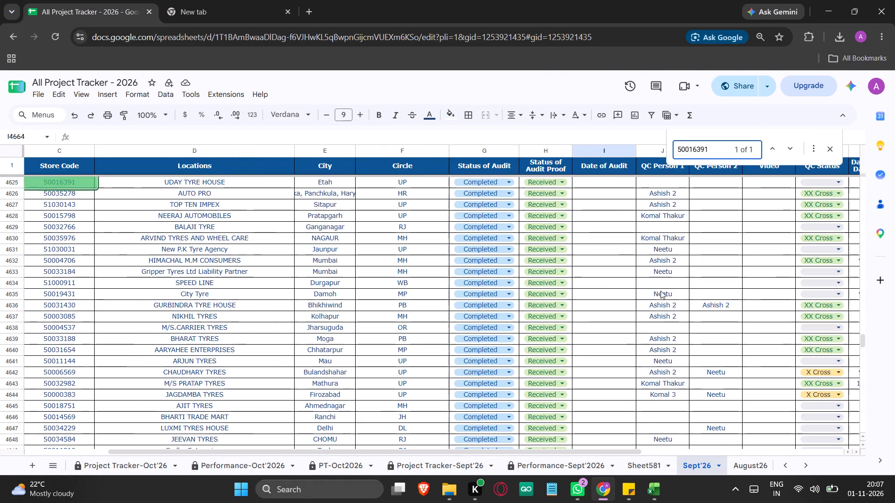
pyautogui.click(829, 150)
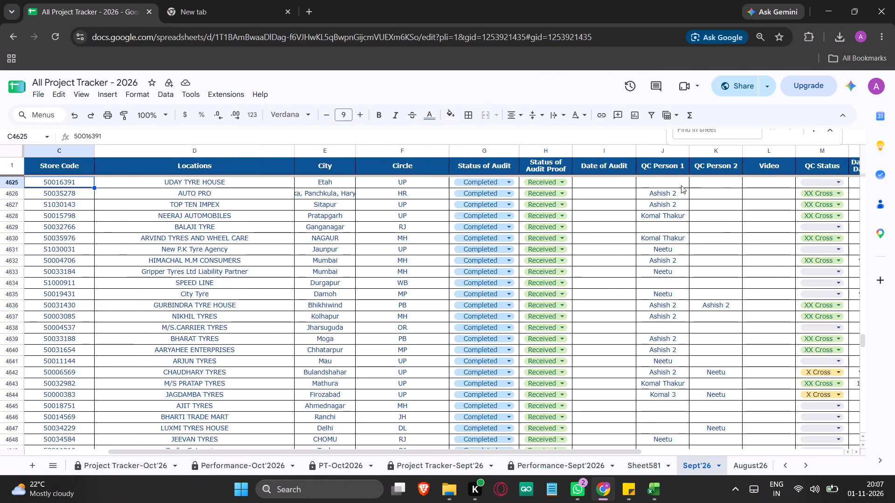
# Fill in store 50016391's row with QC Person 1 Ashish 2, QC Status XX Cross and QC 1 date 5Oct.
pyautogui.click(666, 180)
pyautogui.hotkey('shift', 'a')
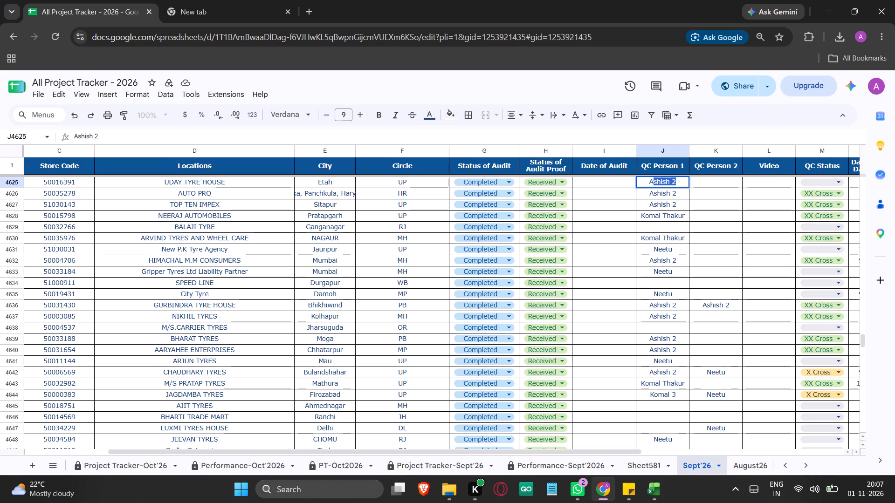
pyautogui.press('Tab')
pyautogui.press('Tab')
pyautogui.press('Tab')
pyautogui.press('Tab')
pyautogui.press('Tab')
pyautogui.press('Tab')
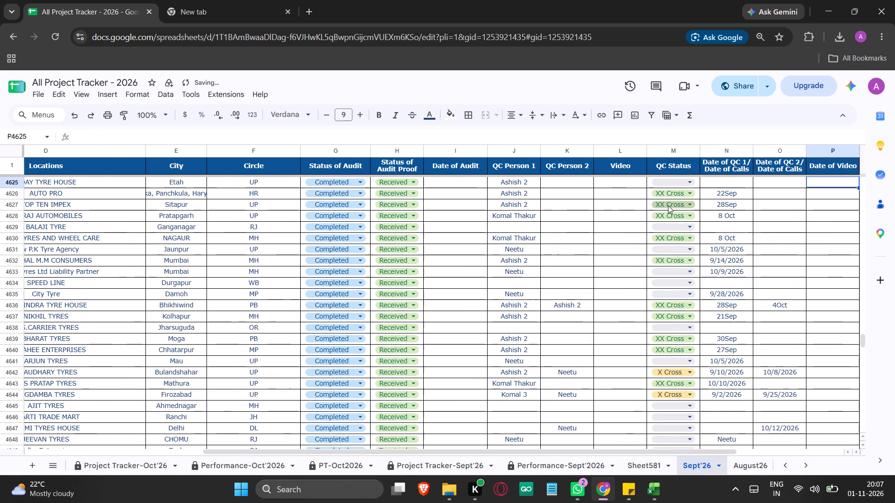
pyautogui.click(669, 183)
pyautogui.click(666, 197)
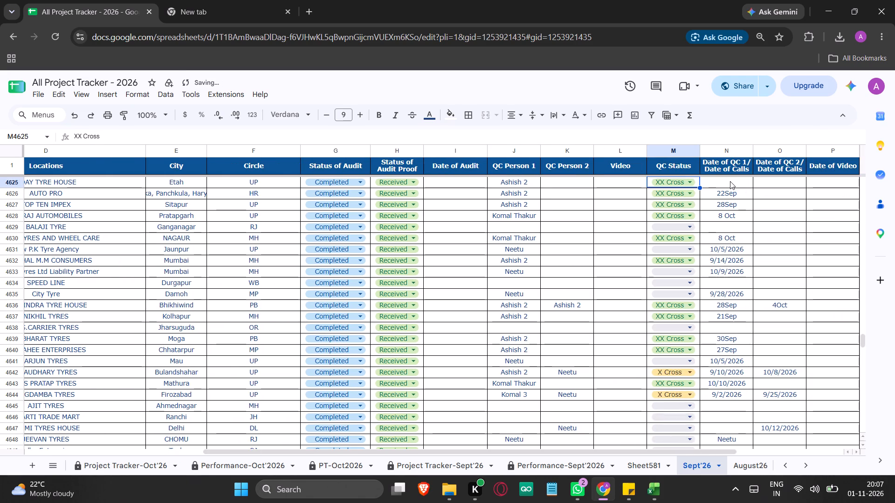
pyautogui.click(730, 181)
pyautogui.press('5')
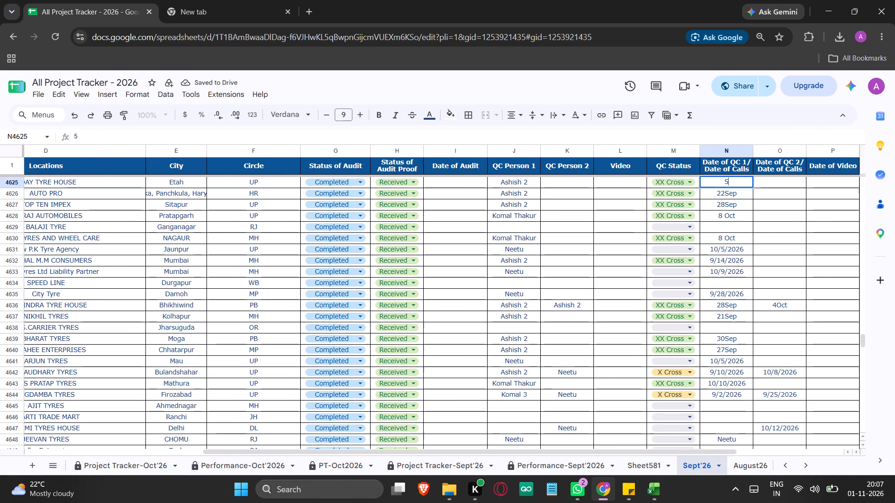
pyautogui.write('Oct')
pyautogui.press('Tab')
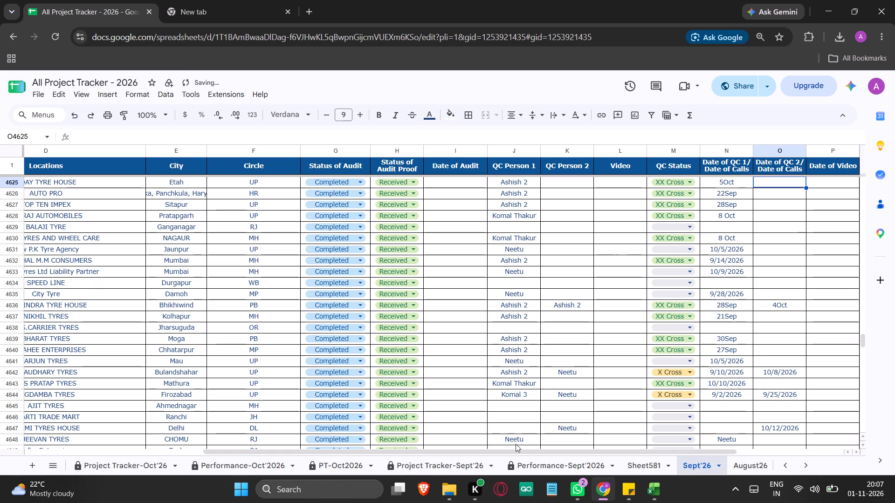
# Copy store code 50032189 from the sticky note's 5 oct list and search the Sept'26 sheet for it.
pyautogui.click(629, 490)
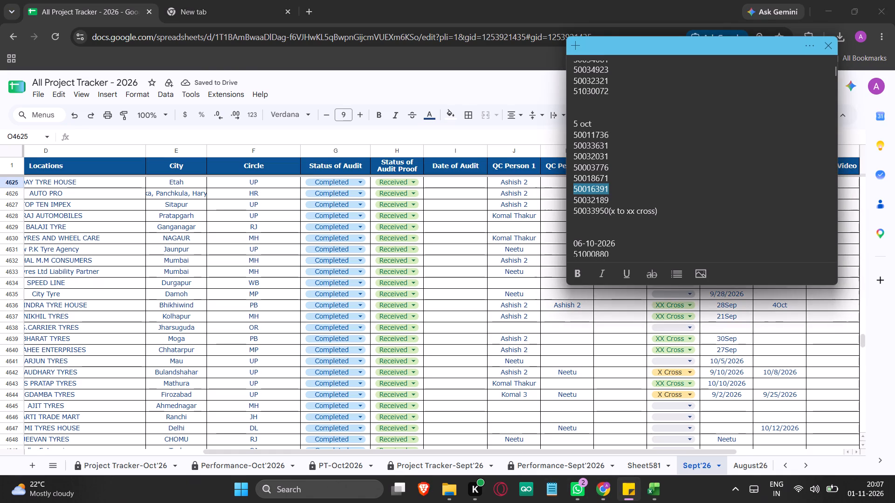
pyautogui.doubleClick(589, 204)
pyautogui.rightClick(589, 202)
pyautogui.click(610, 209)
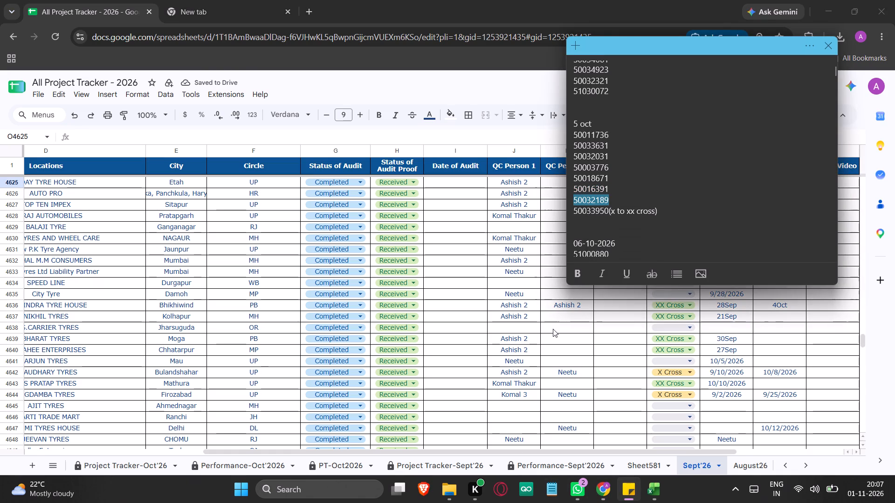
pyautogui.click(552, 329)
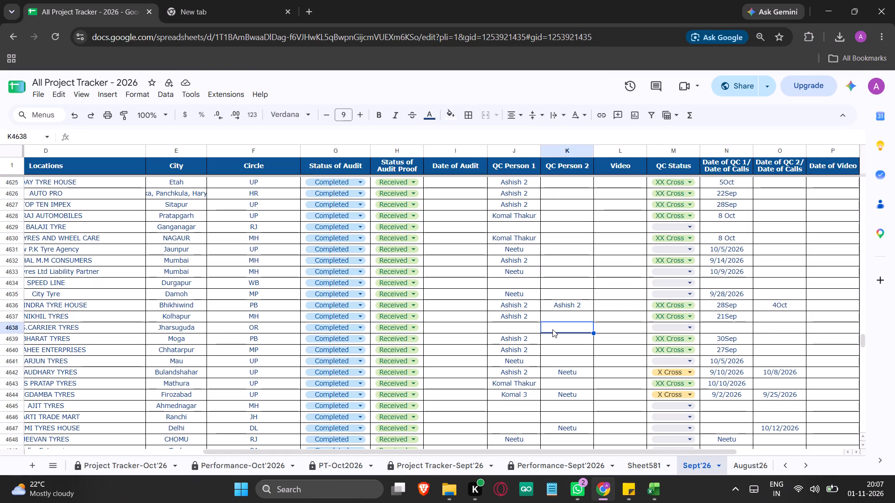
pyautogui.hotkey('ctrl', 'f')
pyautogui.hotkey('ctrl', 'v')
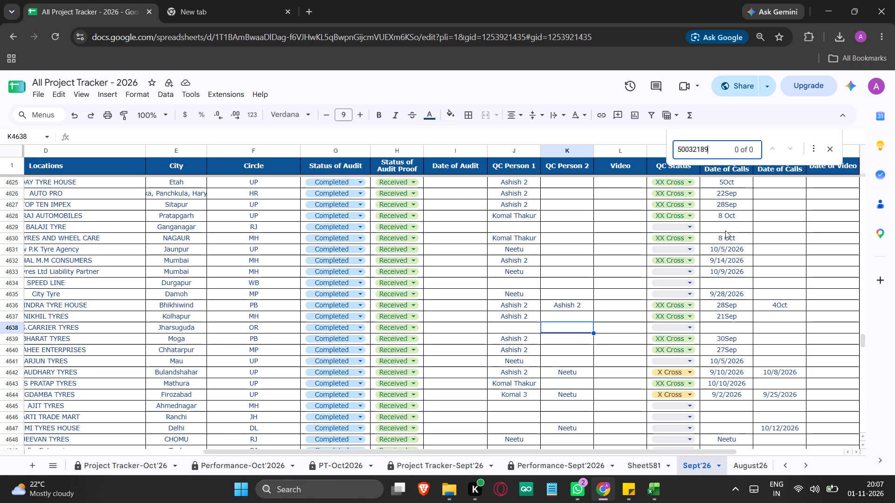
pyautogui.click(834, 150)
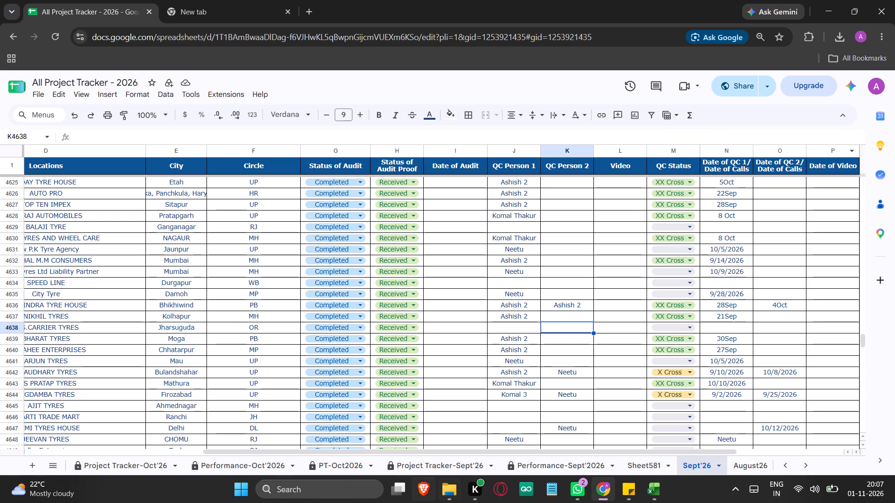
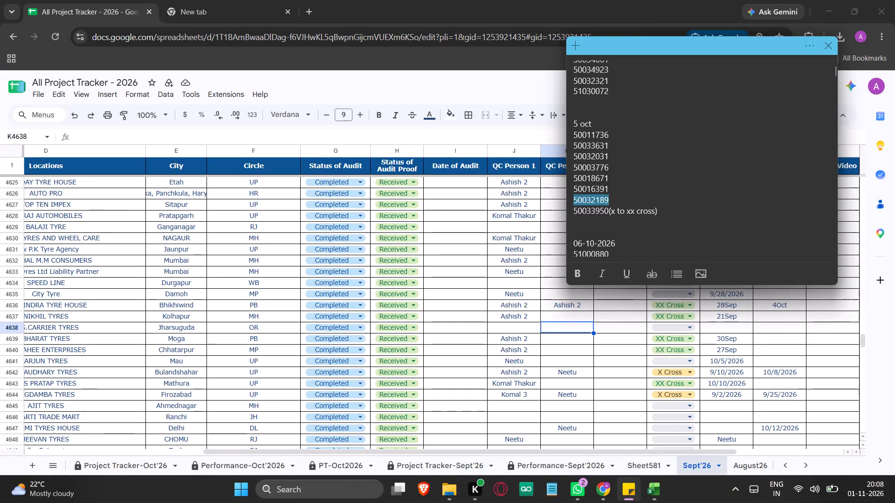
# Copy store code 50033950 from the sticky note's 5 oct list and find its row in the Sept'26 sheet.
pyautogui.doubleClick(587, 212)
pyautogui.rightClick(587, 212)
pyautogui.click(613, 225)
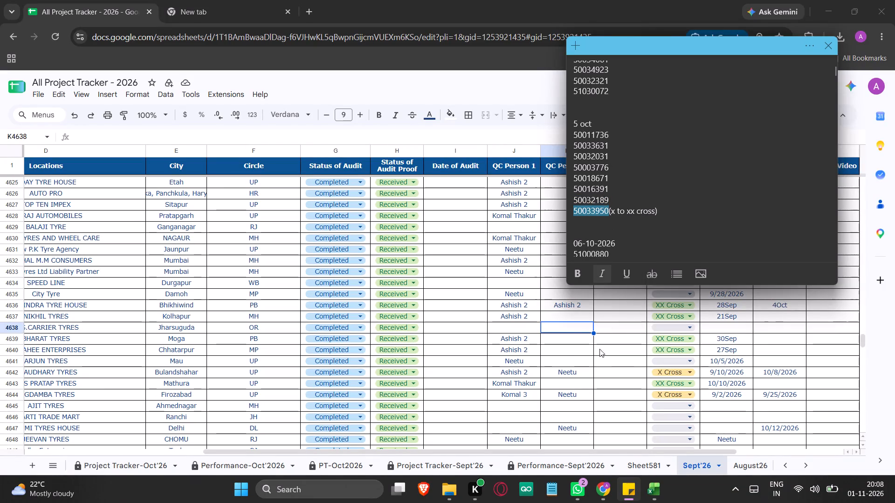
pyautogui.click(563, 347)
pyautogui.hotkey('ctrl', 'f')
pyautogui.hotkey('ctrl', 'v')
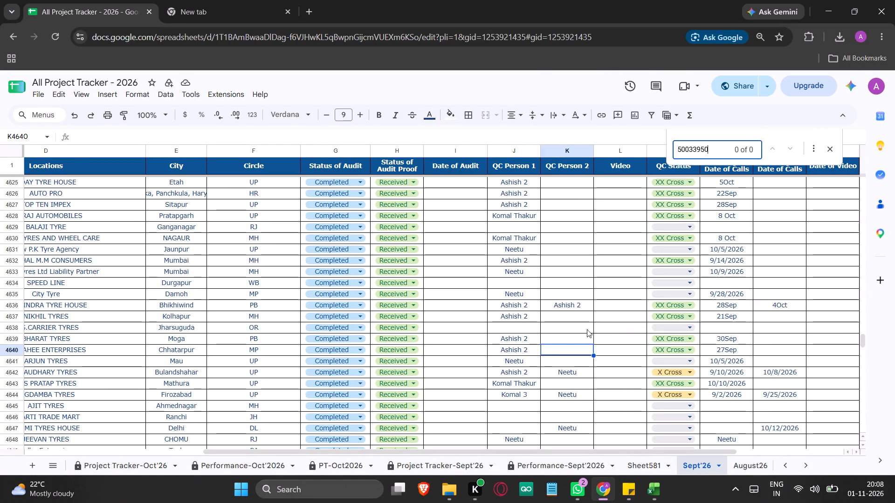
pyautogui.click(829, 149)
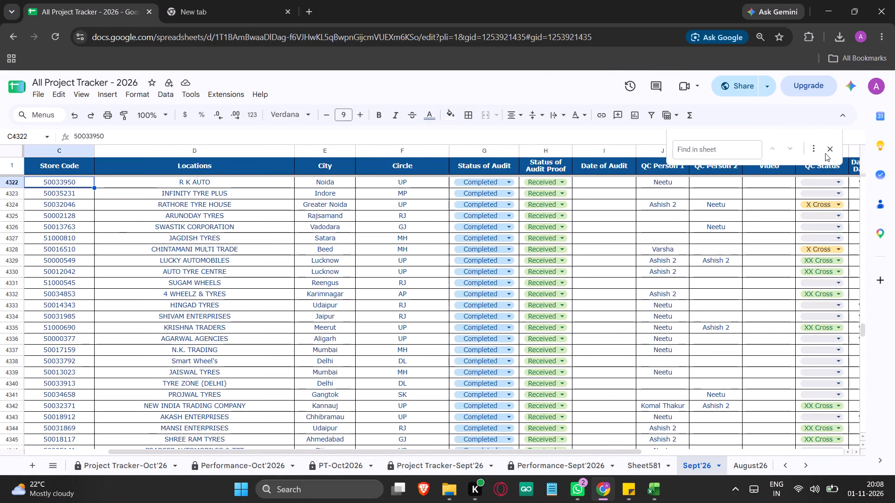
# Fill in store 50033950's row with QC Person 2 Ashish 2, QC Status XX Cross and QC 2 date 5Oct.
pyautogui.click(724, 184)
pyautogui.hotkey('shift', 'a')
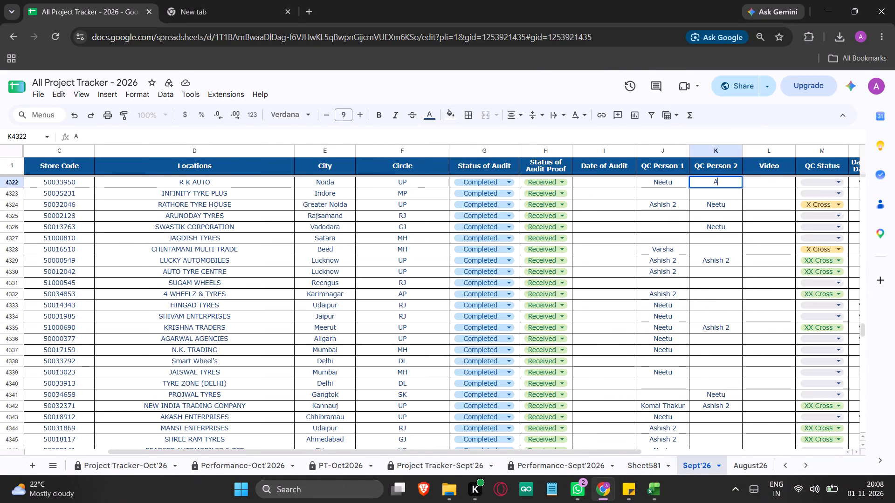
pyautogui.write('shish')
pyautogui.press('space')
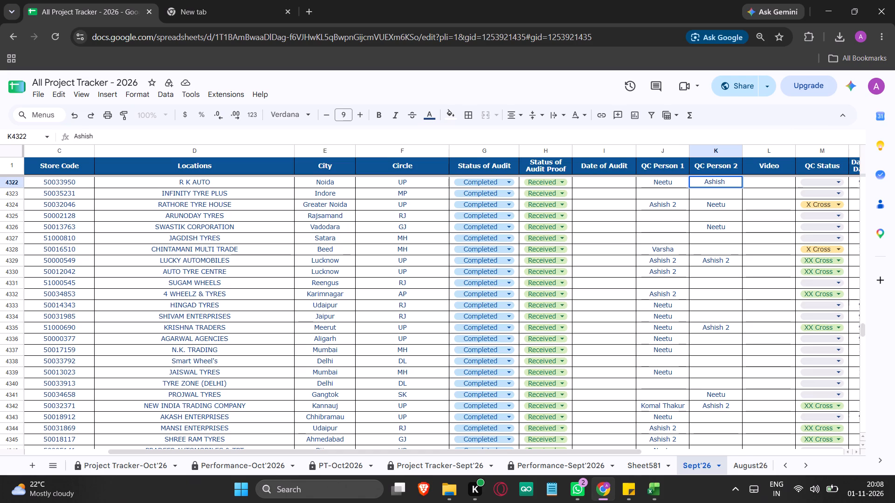
pyautogui.press('2')
pyautogui.press('Tab')
pyautogui.press('Tab')
pyautogui.press('Tab')
pyautogui.press('Tab')
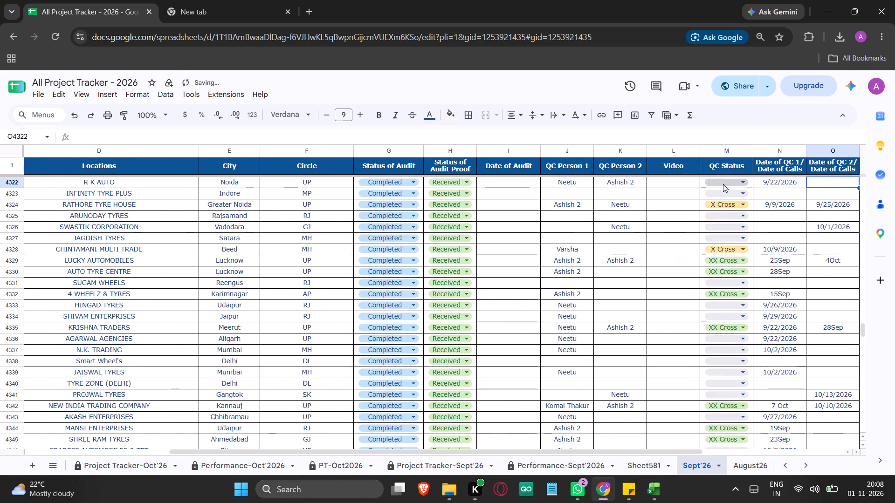
pyautogui.press('Tab')
pyautogui.click(688, 185)
pyautogui.click(660, 198)
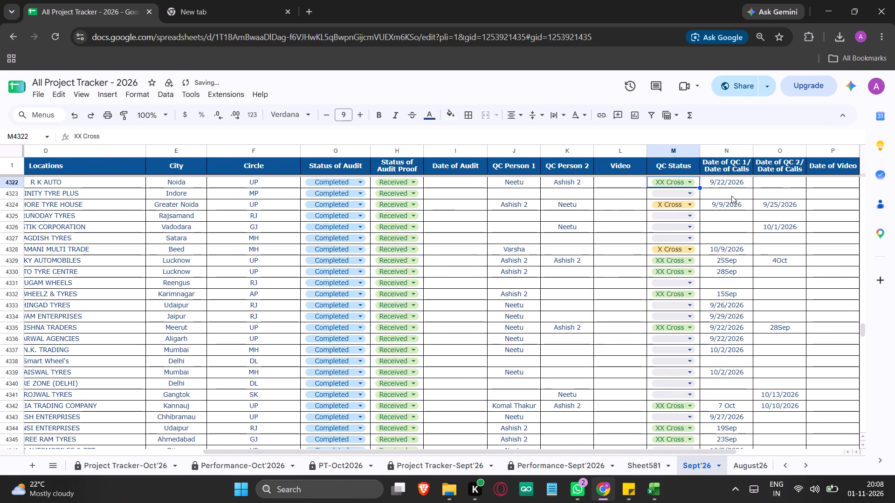
pyautogui.click(763, 183)
pyautogui.press('5')
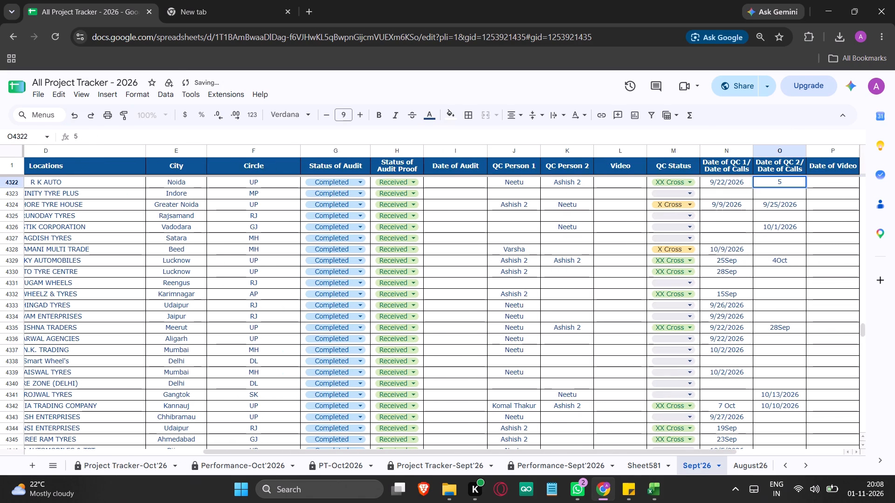
pyautogui.write('Octq')
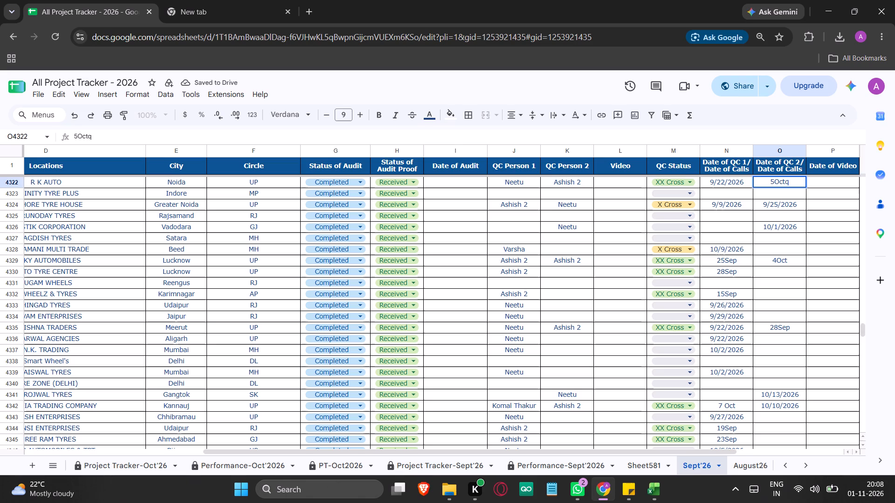
pyautogui.press('BackSpace')
pyautogui.press('Tab')
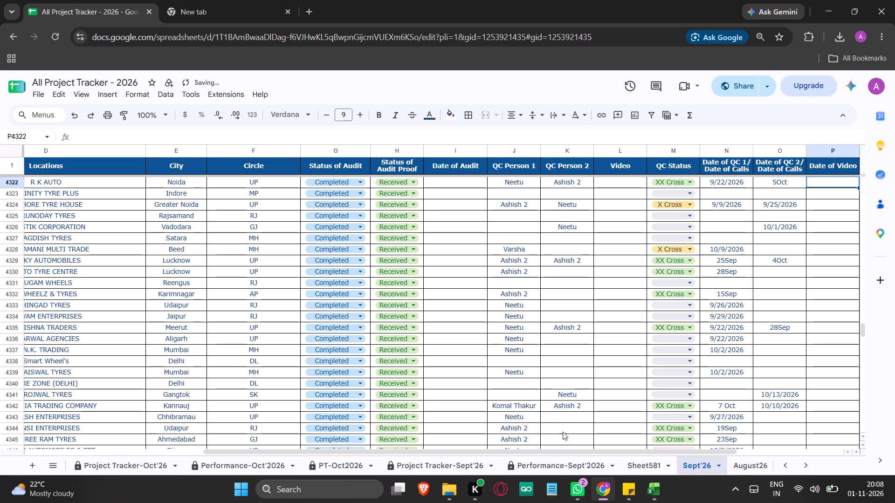
# Copy store code 51000880 from the sticky note's 06-10-2026 list and find its row in the Sept'26 sheet.
pyautogui.click(625, 493)
pyautogui.scroll(-2, 670, 212)
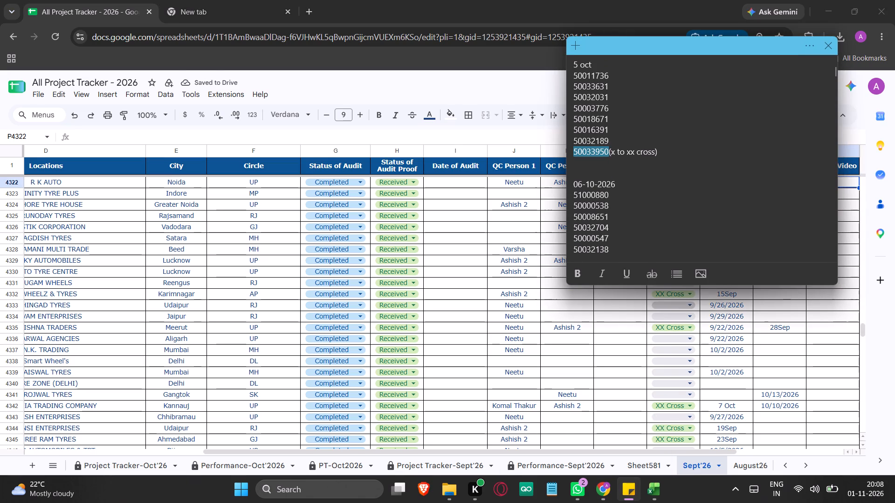
pyautogui.doubleClick(592, 195)
pyautogui.rightClick(592, 195)
pyautogui.click(612, 207)
pyautogui.scroll(-2, 605, 186)
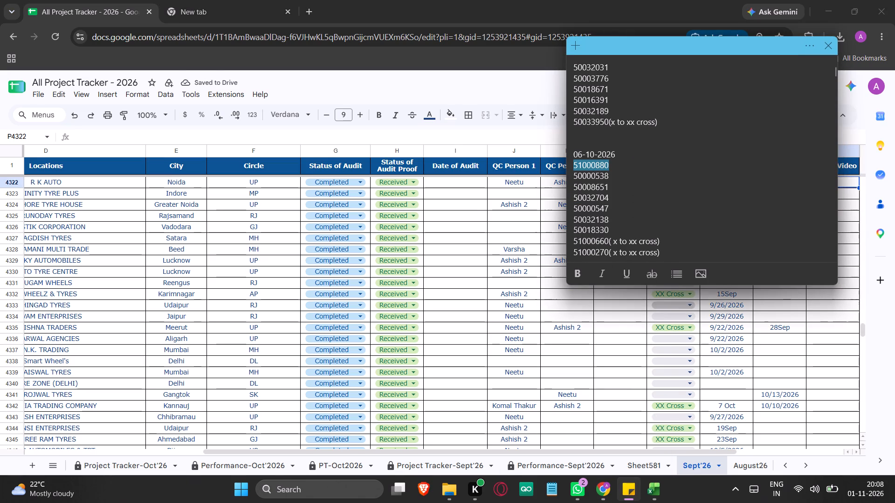
pyautogui.click(506, 229)
pyautogui.hotkey('ctrl', 'f')
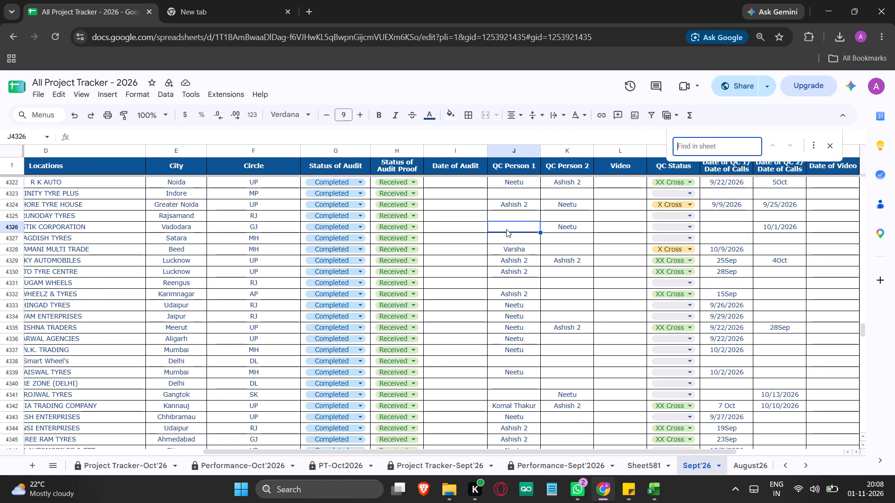
pyautogui.hotkey('ctrl', 'v')
pyautogui.click(833, 150)
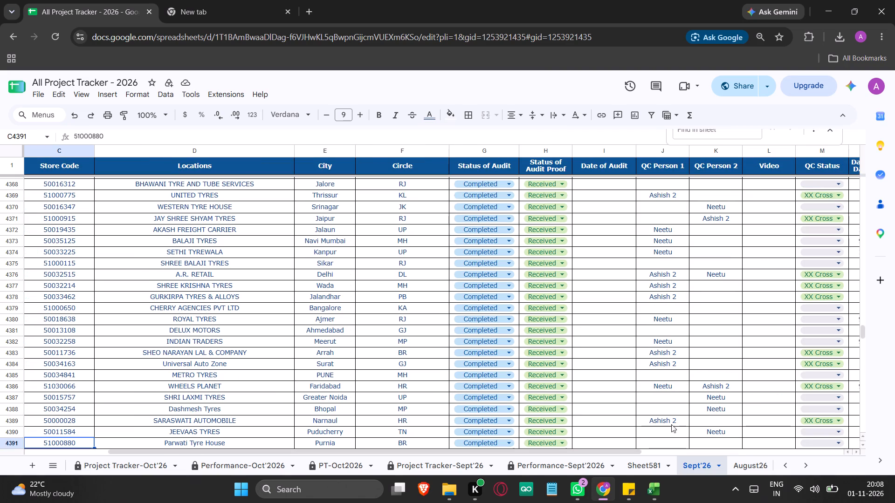
# Fill in store 51000880's row with QC Person 1 Ashish 2, QC Status XX Cross and QC 1 date 6Oct.
pyautogui.click(660, 445)
pyautogui.hotkey('shift', 'a')
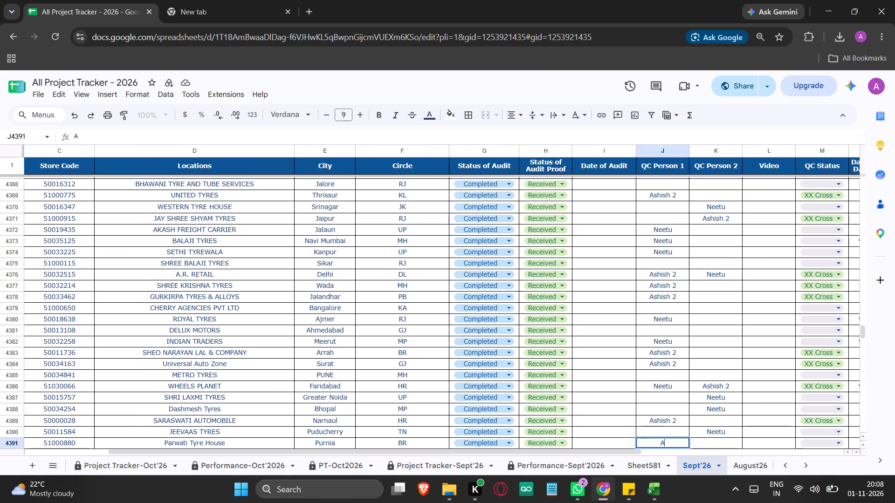
pyautogui.write('shish')
pyautogui.press('space')
pyautogui.press('2')
pyautogui.press('Tab')
pyautogui.press('Tab')
pyautogui.press('Tab')
pyautogui.press('Tab')
pyautogui.press('Tab')
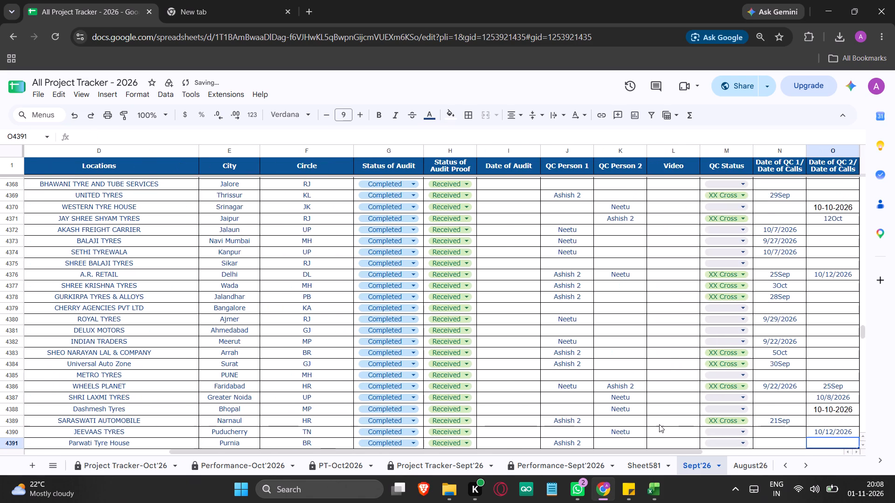
pyautogui.click(735, 445)
pyautogui.click(720, 292)
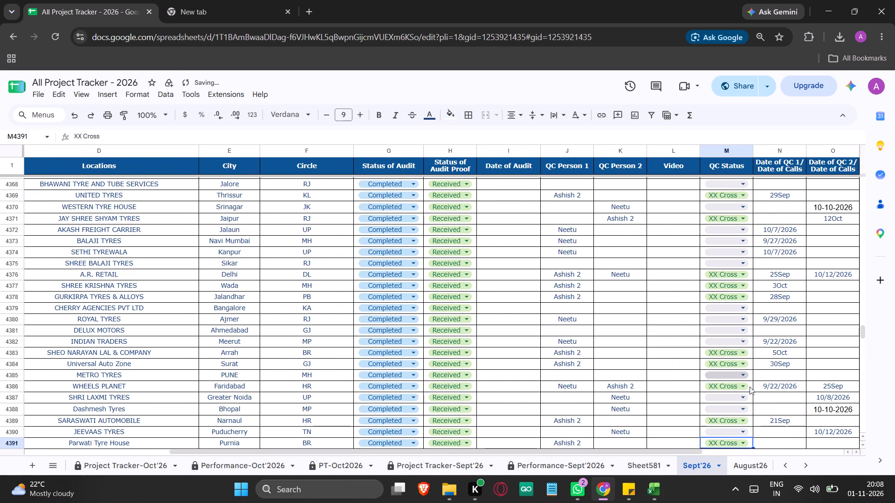
pyautogui.click(778, 444)
pyautogui.press('6')
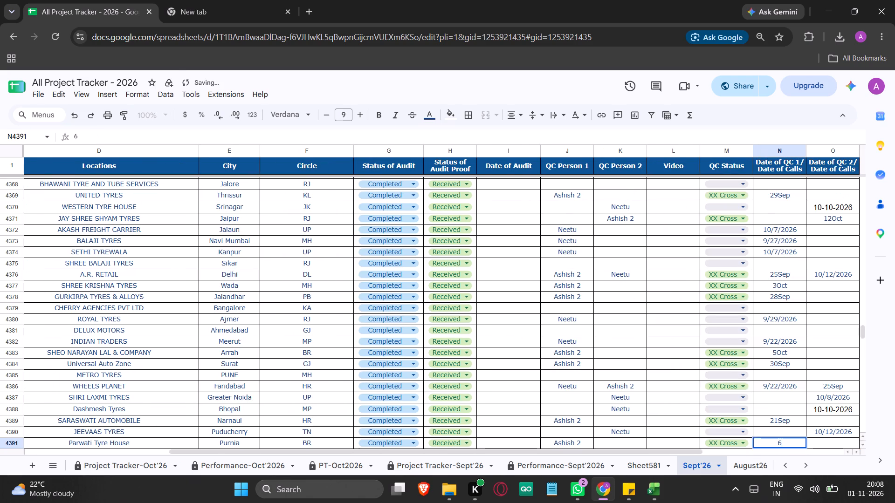
pyautogui.write('Oct')
pyautogui.press('Tab')
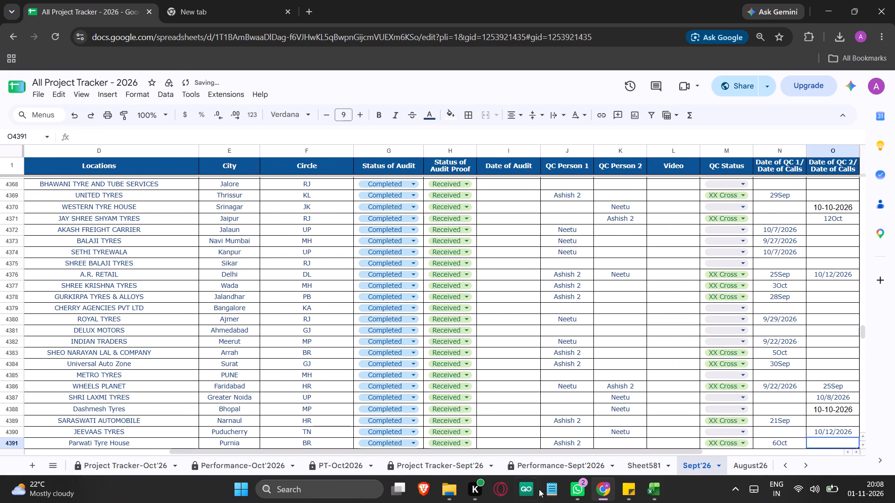
# Copy store code 50000538 from the sticky note's 06-10-2026 list and find its row in the Sept'26 sheet.
pyautogui.click(632, 490)
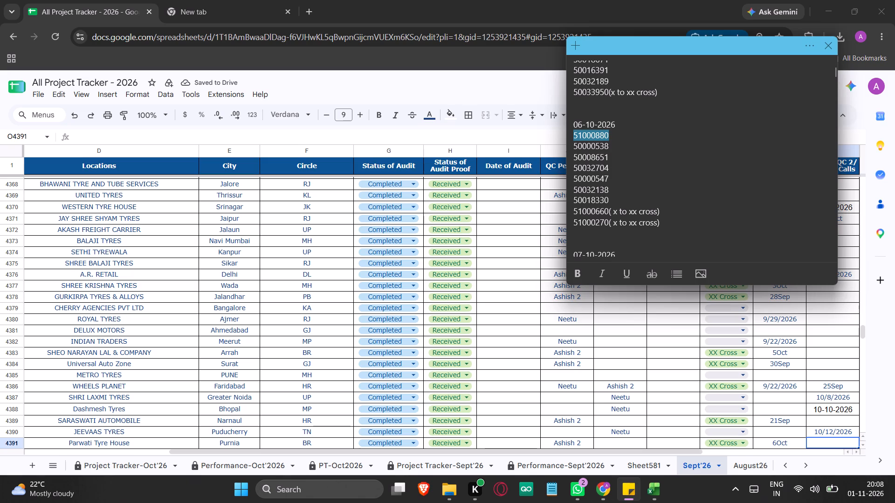
pyautogui.doubleClick(599, 150)
pyautogui.rightClick(599, 149)
pyautogui.click(631, 164)
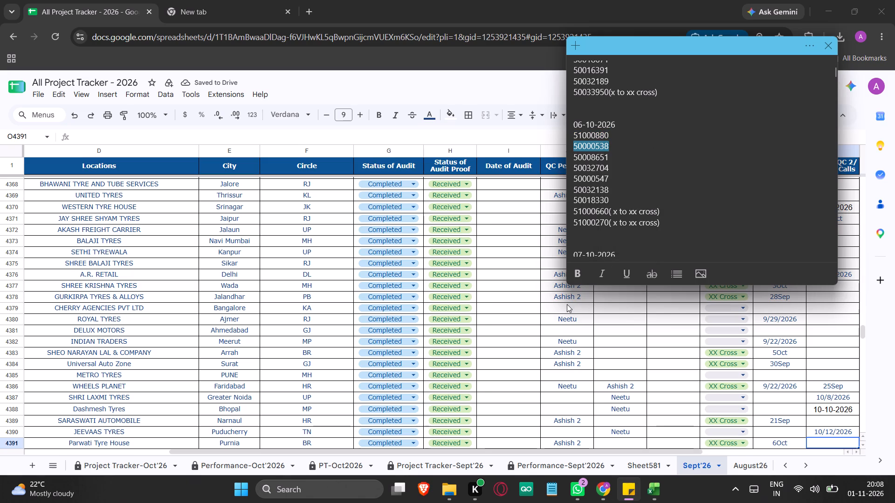
pyautogui.click(567, 304)
pyautogui.hotkey('ctrl', 'f')
pyautogui.hotkey('ctrl', 'v')
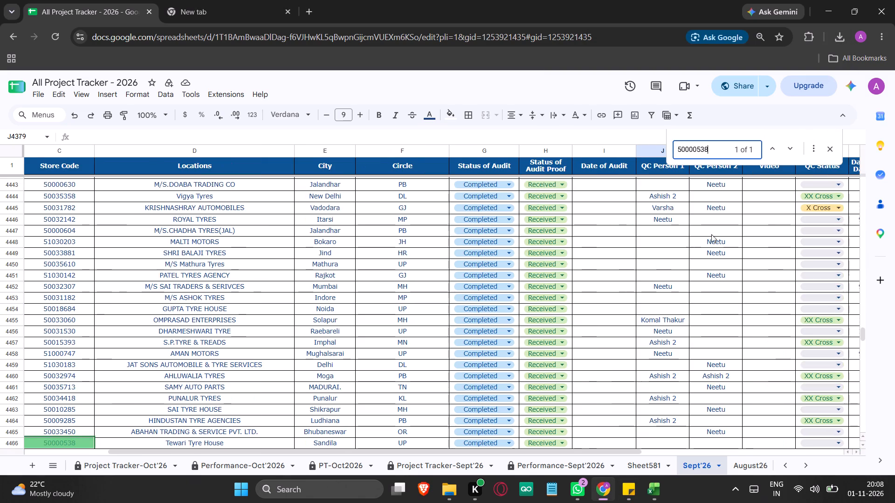
pyautogui.click(830, 147)
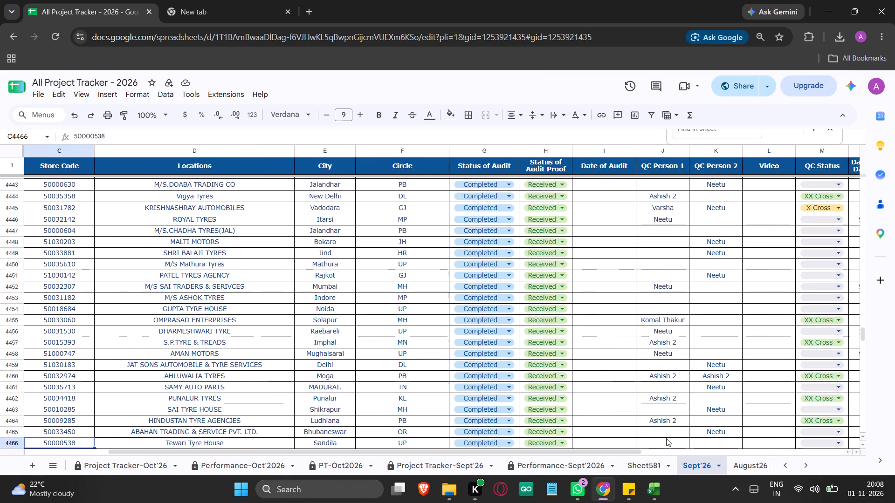
# Fill in store 50000538's row with QC Person 1 Ashish 2, QC Status XX Cross and QC 1 date 6Oct.
pyautogui.click(665, 441)
pyautogui.hotkey('shift', 'a')
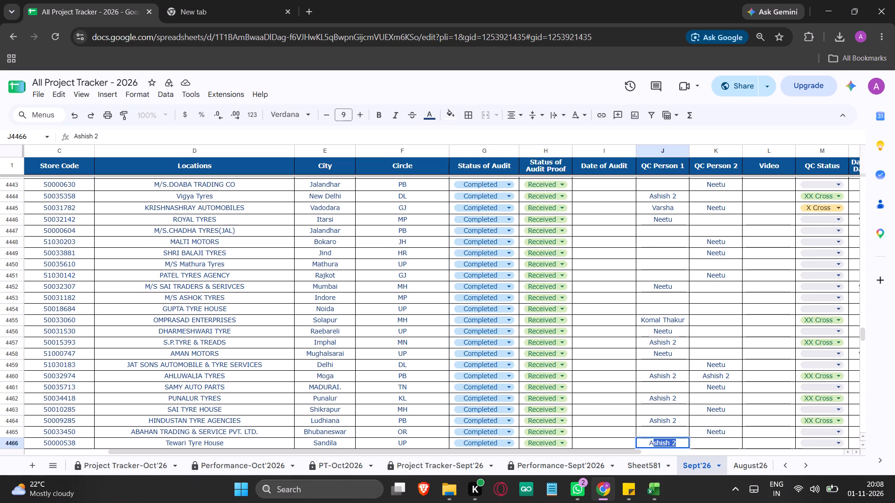
pyautogui.press('Tab')
pyautogui.press('Tab')
pyautogui.press('Tab')
pyautogui.press('Tab')
pyautogui.press('Tab')
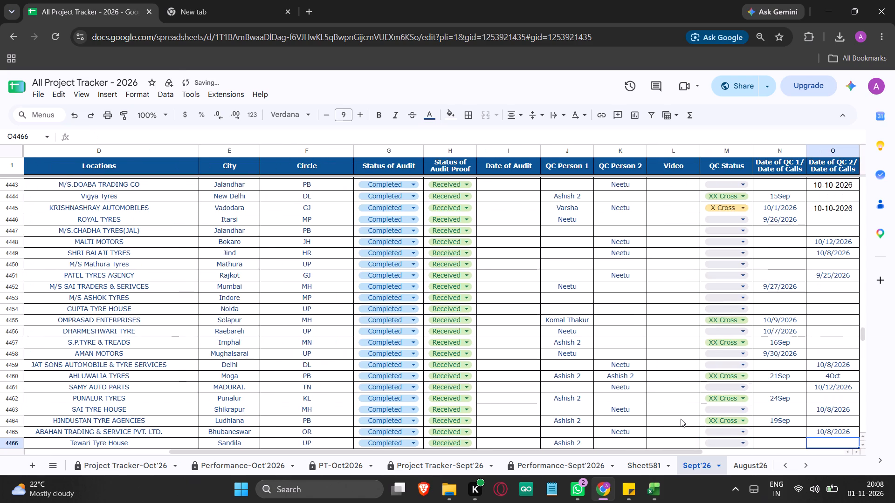
pyautogui.click(730, 445)
pyautogui.click(717, 293)
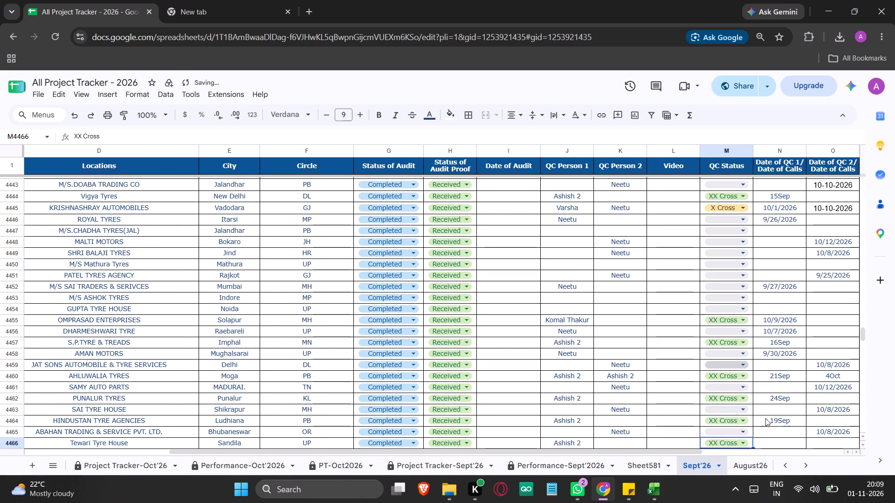
pyautogui.click(780, 444)
pyautogui.press('6')
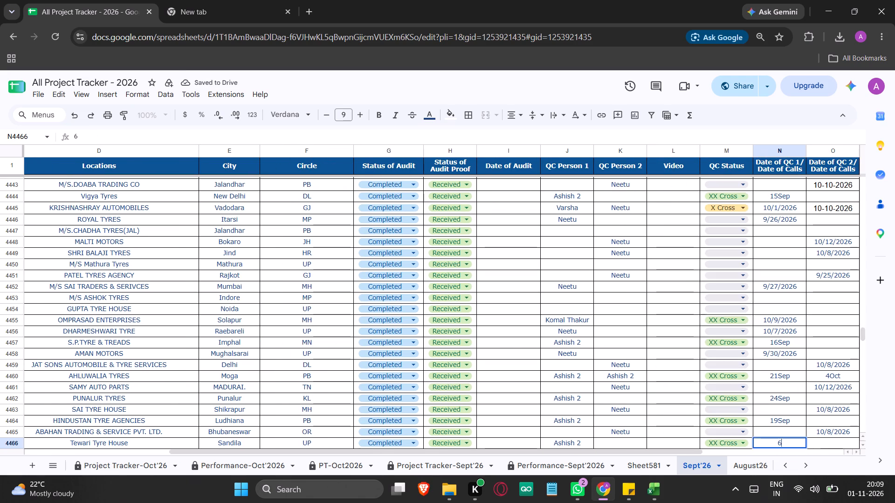
pyautogui.write('Oct')
pyautogui.press('Tab')
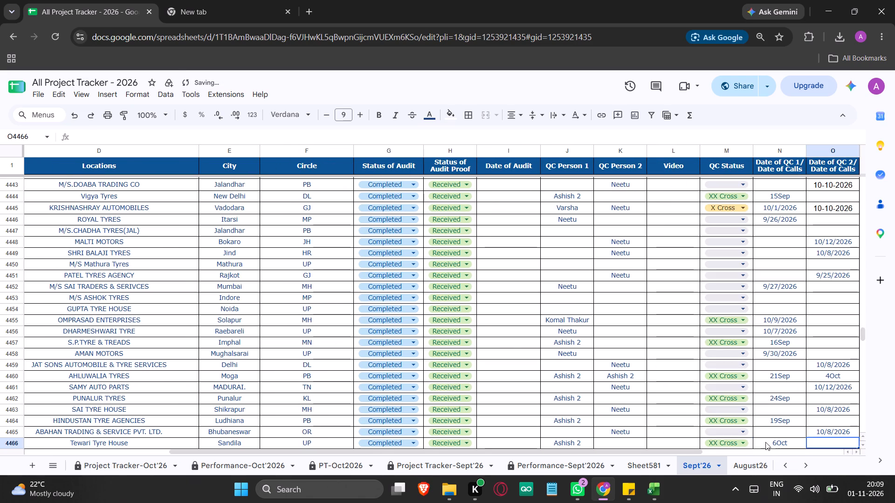
# Copy store code 50008651 from the sticky note's 06-10-2026 list and find its row in the Sept'26 sheet.
pyautogui.click(631, 495)
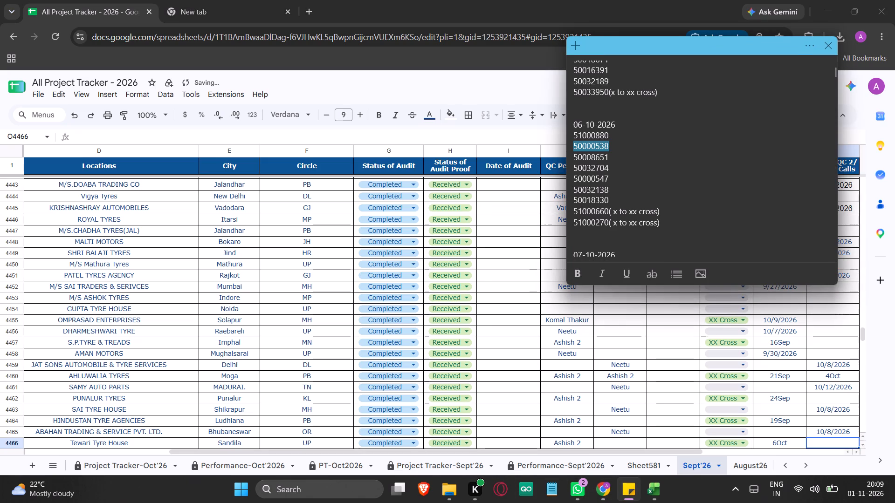
pyautogui.doubleClick(589, 155)
pyautogui.rightClick(589, 155)
pyautogui.click(617, 168)
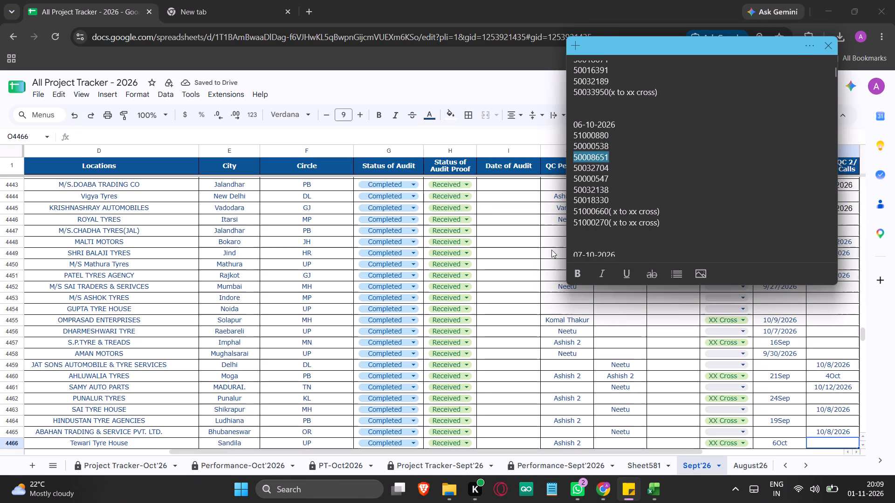
pyautogui.click(544, 246)
pyautogui.hotkey('ctrl', 'f')
pyautogui.hotkey('ctrl', 'v')
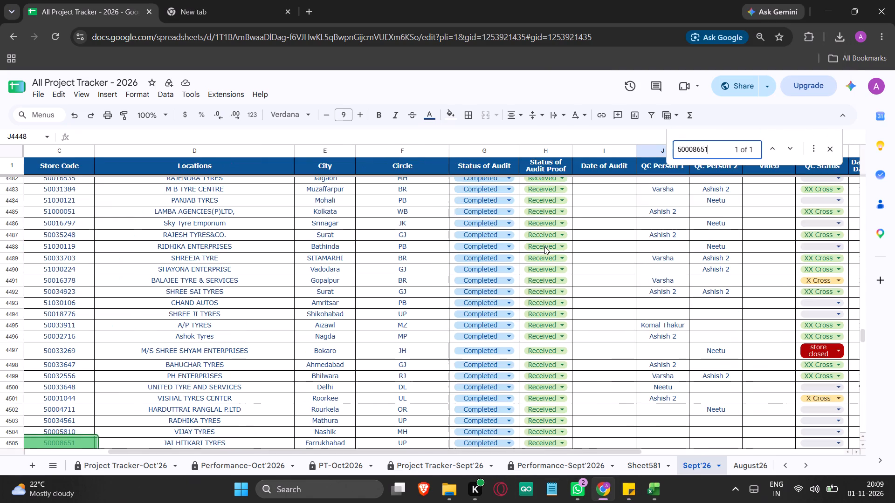
pyautogui.click(828, 149)
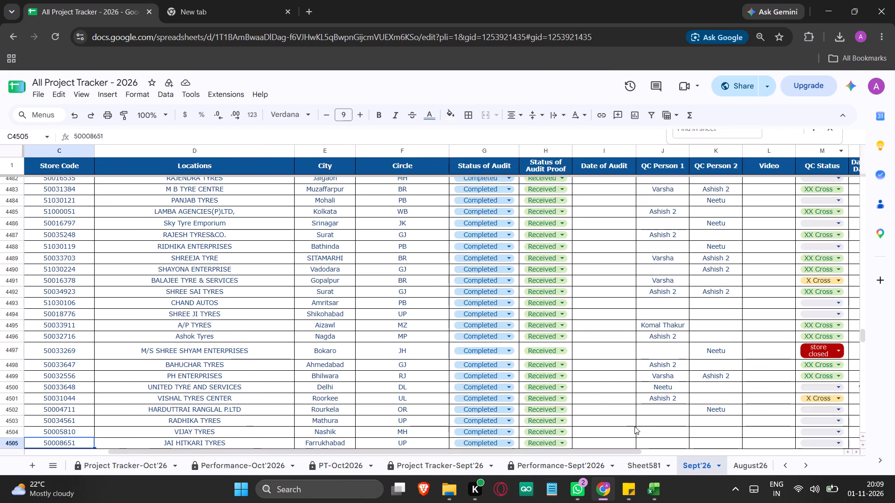
# Fill in store 50008651's row with QC Person 1 Ashish 2, QC Status XX Cross and QC 1 date 6Oct.
pyautogui.click(654, 445)
pyautogui.hotkey('shift', 'a')
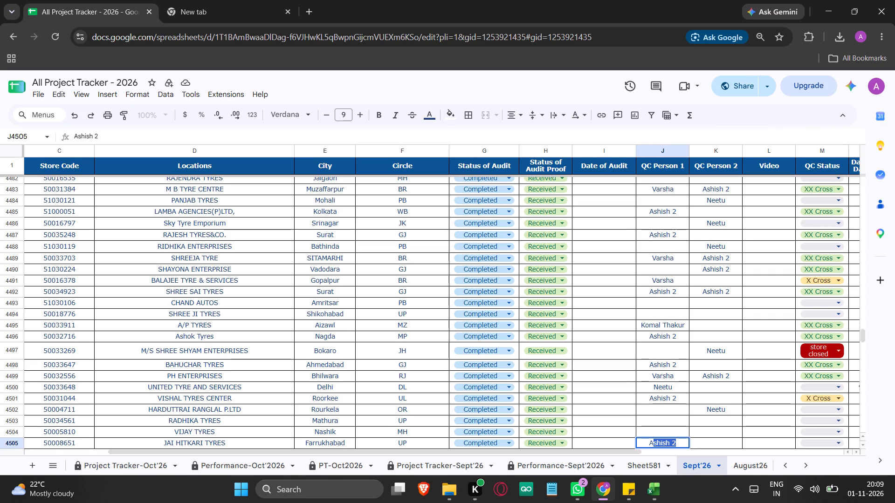
pyautogui.press('Tab')
pyautogui.press('Tab')
pyautogui.press('Tab')
pyautogui.press('Tab')
pyautogui.press('Tab')
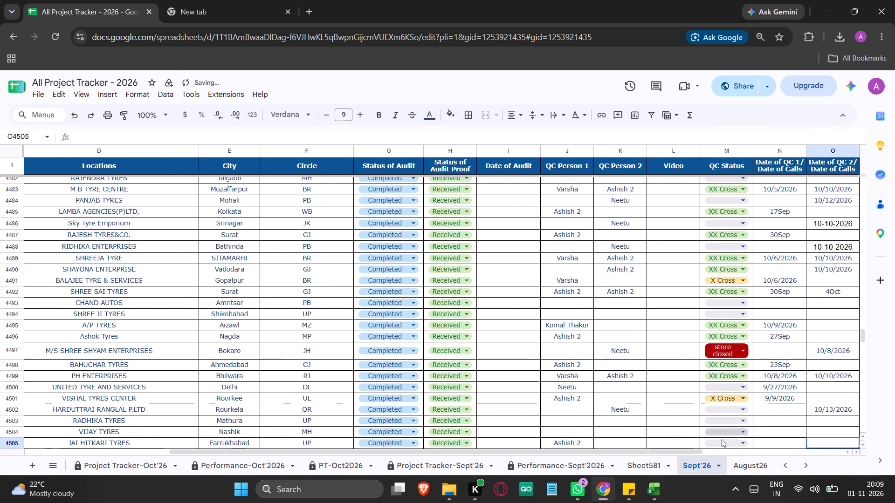
pyautogui.click(737, 445)
pyautogui.click(727, 291)
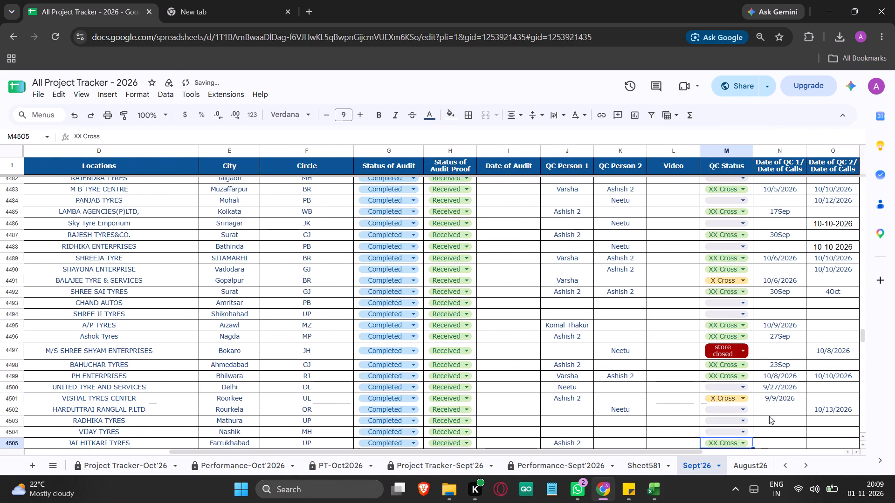
pyautogui.click(772, 442)
pyautogui.write('6Oct')
pyautogui.press('Tab')
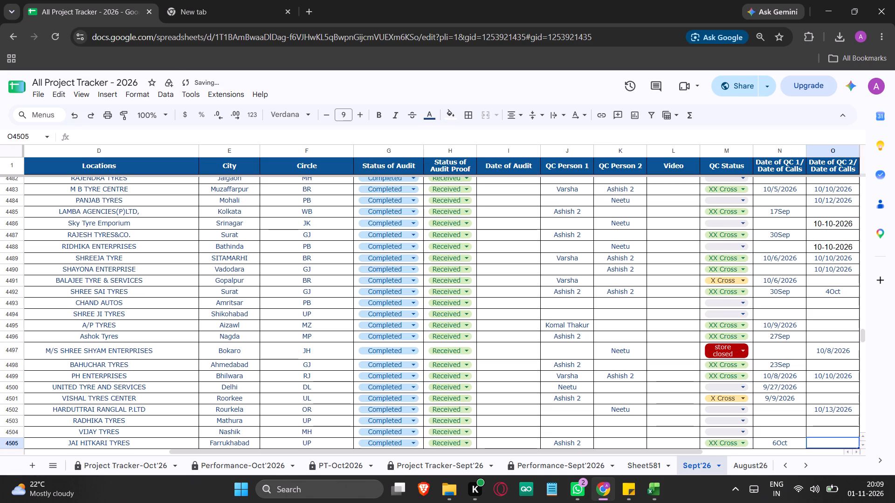
# Copy store code 50032704 from the sticky note's 06-10-2026 list and find its row in the Sept'26 sheet.
pyautogui.click(632, 492)
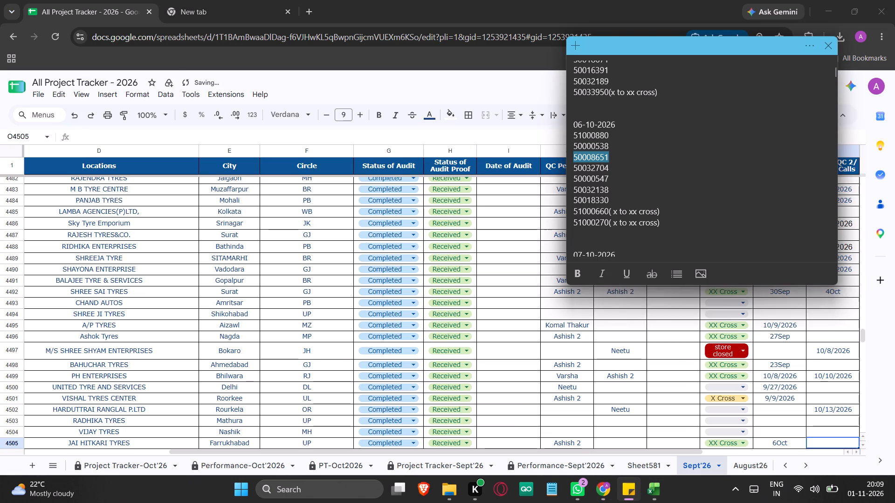
pyautogui.doubleClick(600, 172)
pyautogui.rightClick(600, 172)
pyautogui.click(632, 185)
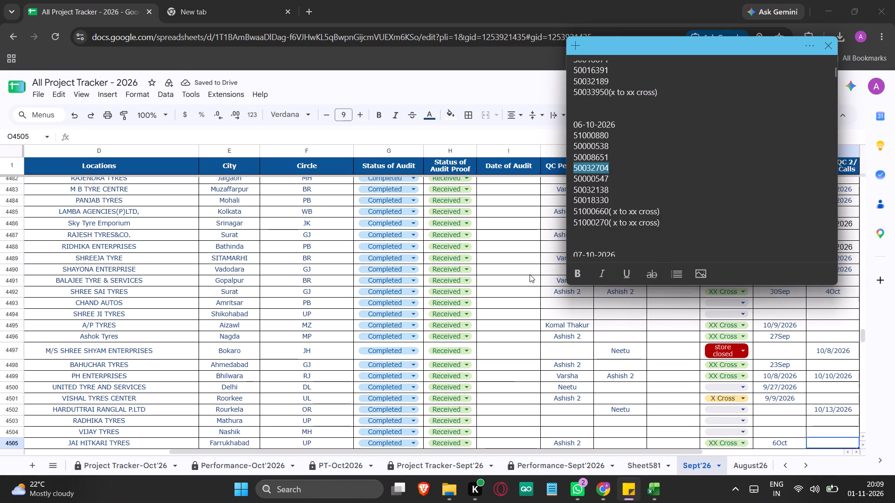
pyautogui.click(530, 274)
pyautogui.hotkey('ctrl', 'f')
pyautogui.hotkey('ctrl', 'v')
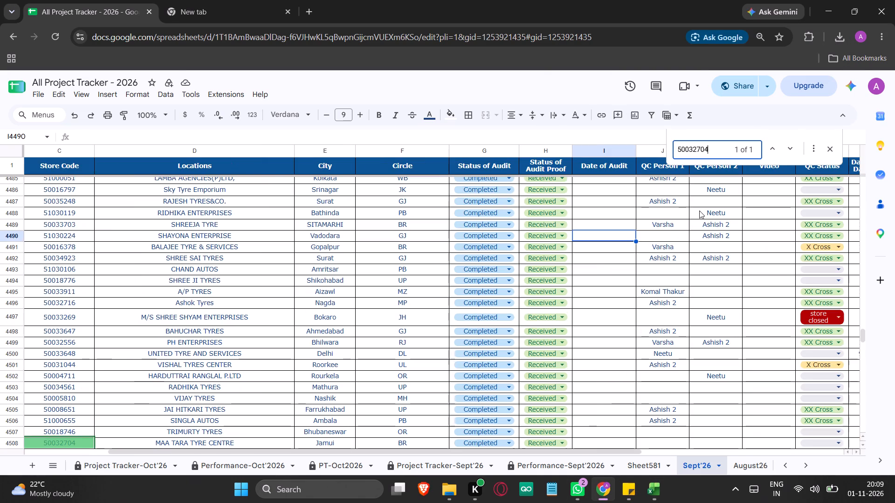
pyautogui.click(831, 149)
# Fill in store 50032704's row with QC Person 1 Ashish 2, QC Status XX Cross and QC 1 date 6Oct.
pyautogui.click(663, 445)
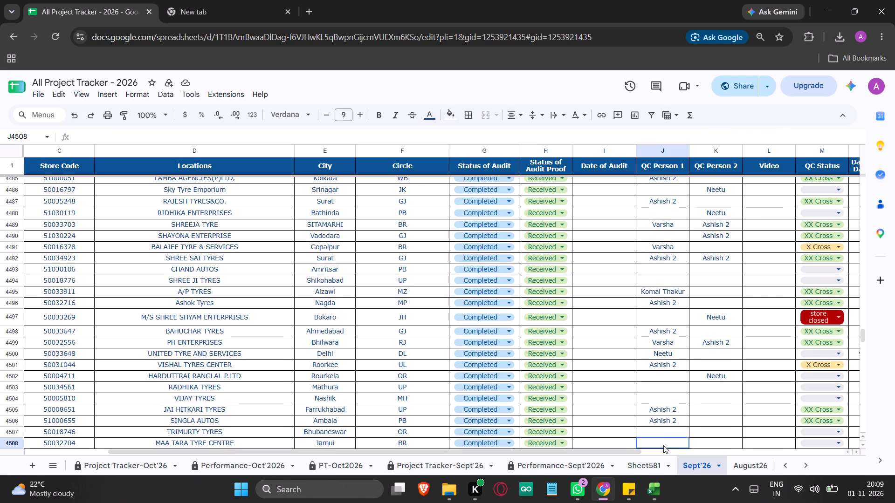
pyautogui.hotkey('shift', 'a')
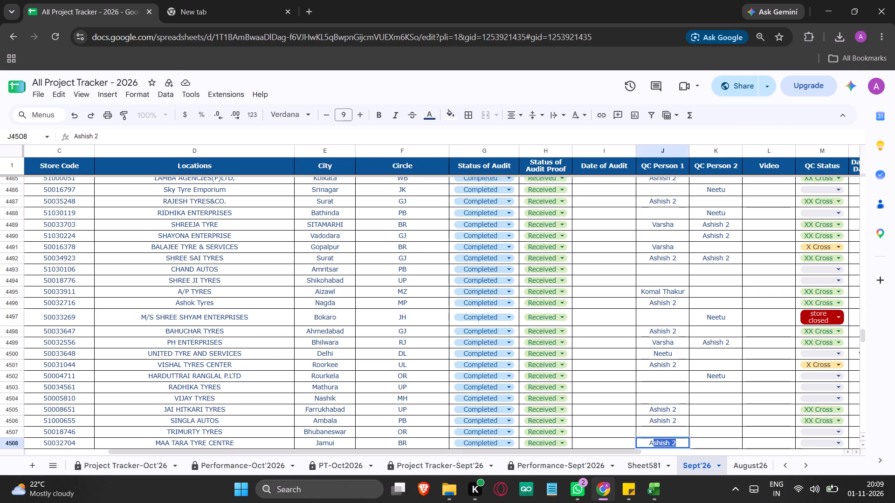
pyautogui.press('Tab')
pyautogui.press('Tab')
pyautogui.press('Tab')
pyautogui.press('Tab')
pyautogui.click(771, 443)
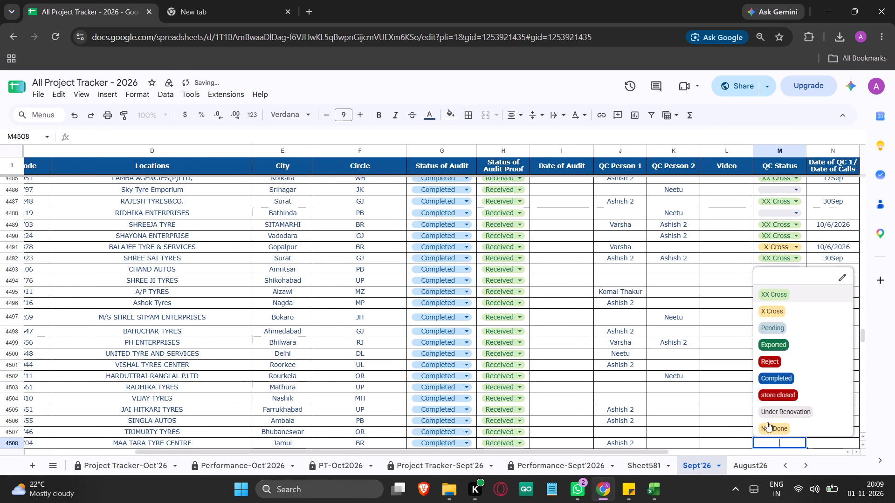
pyautogui.click(770, 297)
pyautogui.click(826, 442)
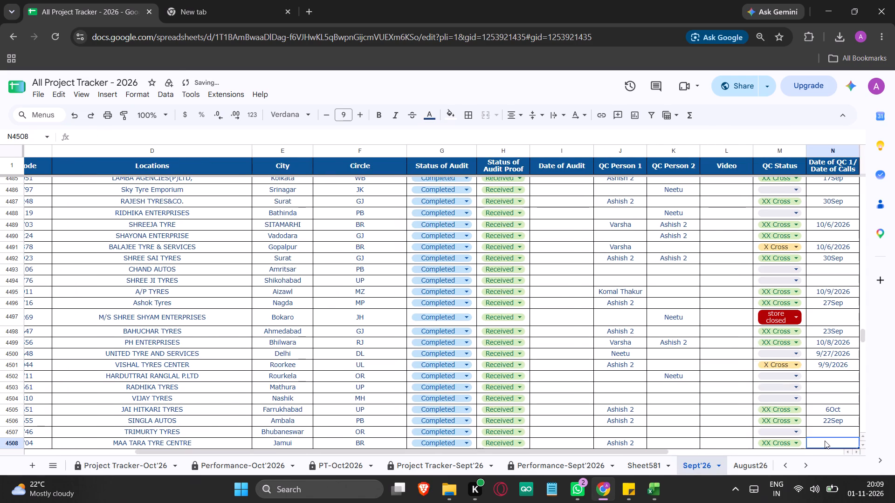
pyautogui.press('6')
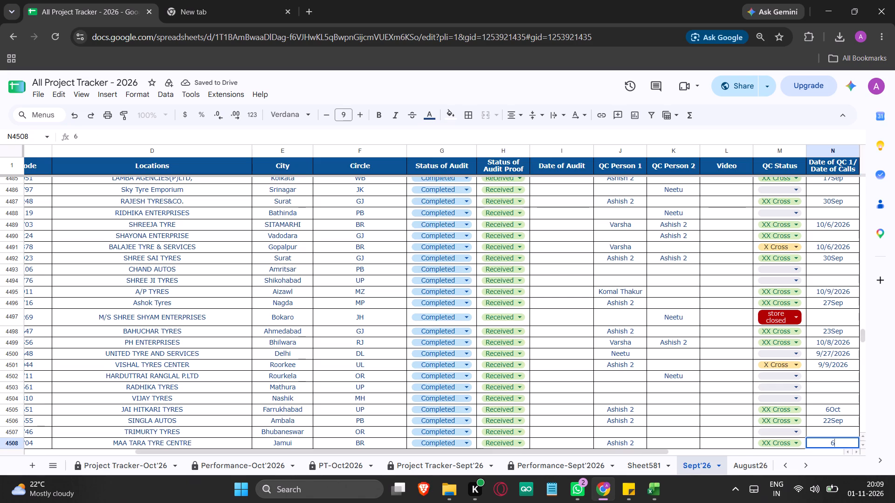
pyautogui.hotkey('shift', 'o')
pyautogui.write('ct')
pyautogui.press('Tab')
pyautogui.press('Tab')
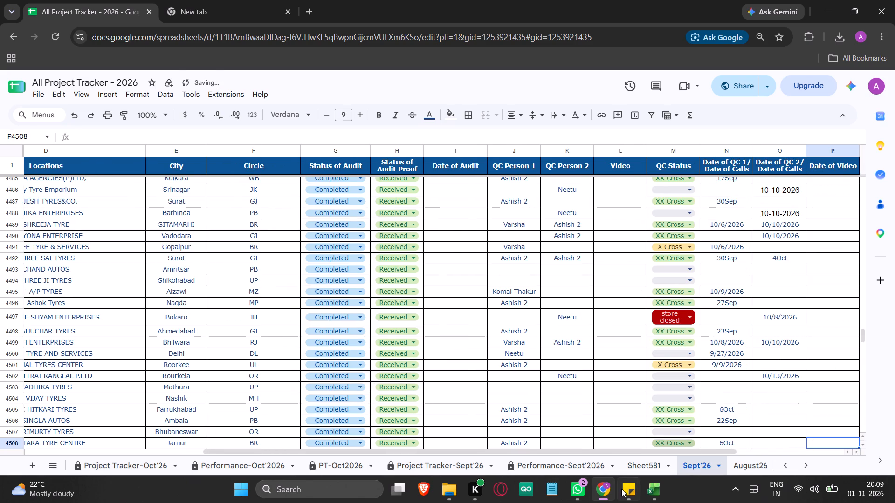
# Copy store code 50000547 from the sticky note's 06-10-2026 list and find its row in the Sept'26 sheet.
pyautogui.click(638, 501)
pyautogui.click(584, 173)
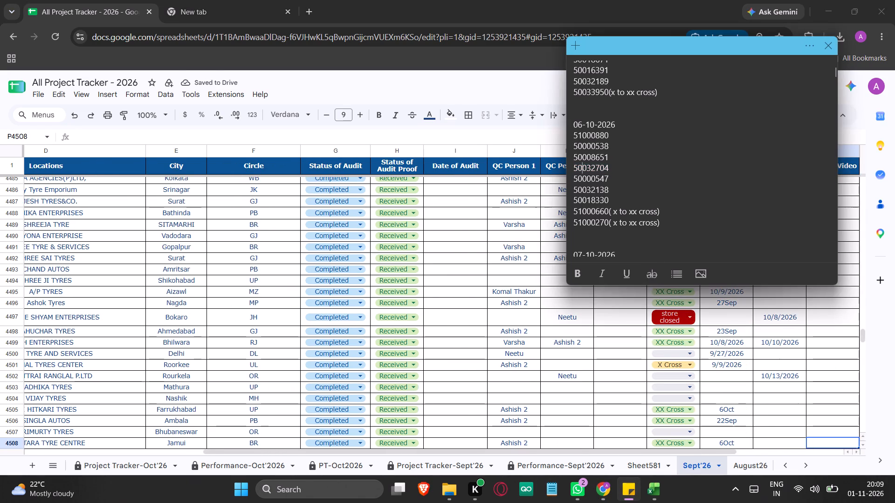
pyautogui.doubleClick(590, 180)
pyautogui.rightClick(590, 180)
pyautogui.click(611, 187)
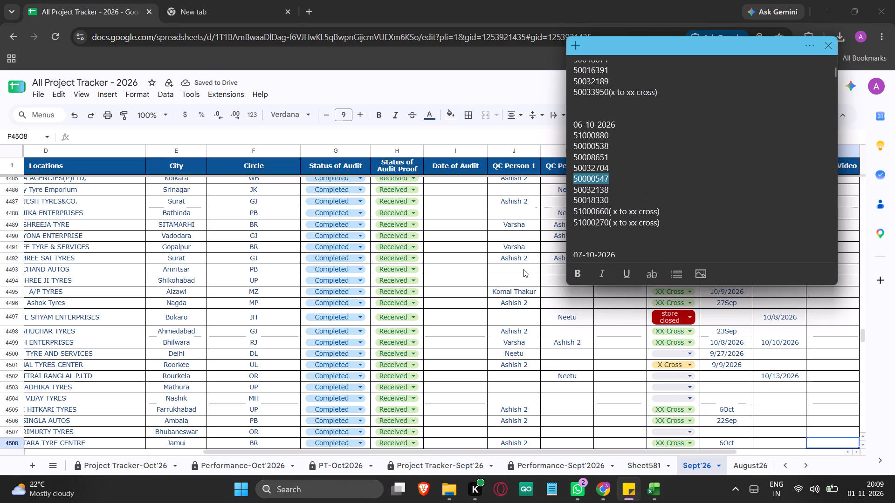
pyautogui.click(523, 269)
pyautogui.hotkey('ctrl', 'f')
pyautogui.hotkey('ctrl', 'v')
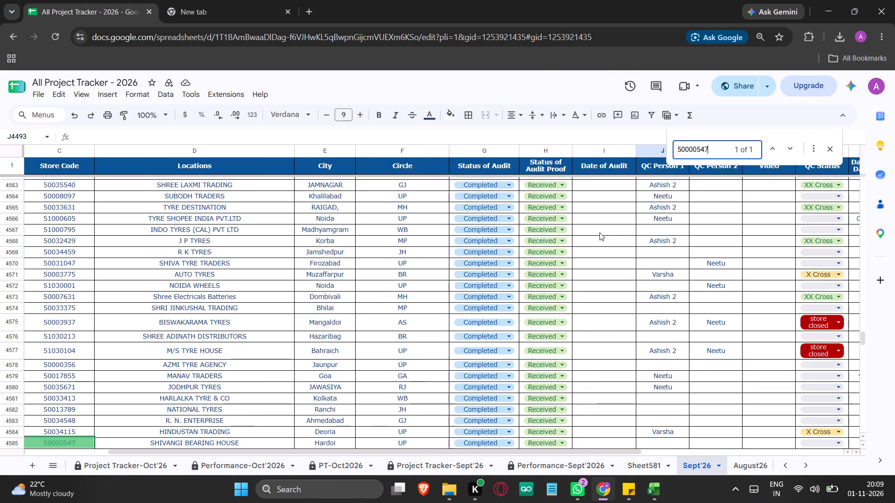
pyautogui.click(828, 153)
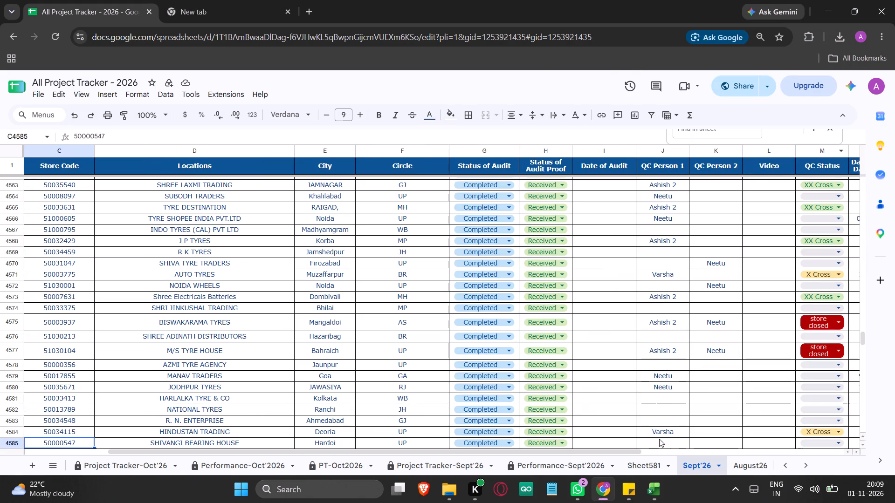
# Fill in store 50000547's row with QC Person 1 Ashish 2, QC Status XX Cross and QC 1 date 6Oct.
pyautogui.click(659, 442)
pyautogui.hotkey('shift', 'a')
pyautogui.write('shish 2')
pyautogui.press('Tab')
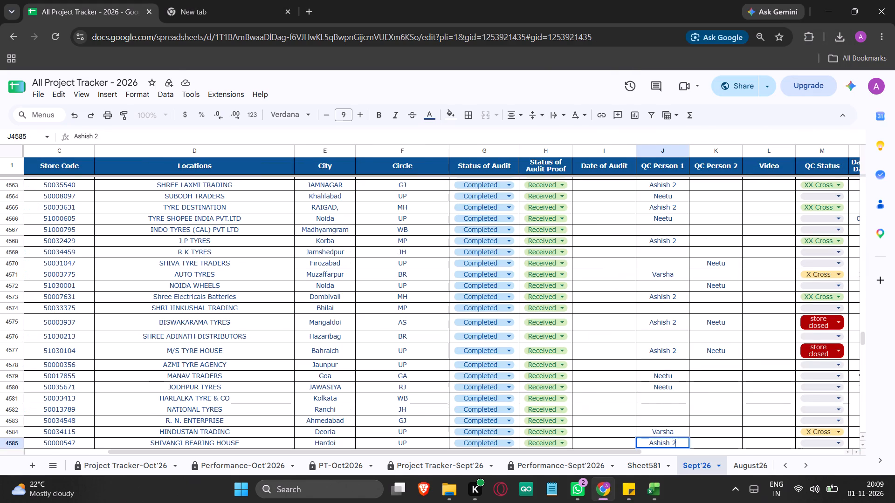
pyautogui.press('Tab')
pyautogui.press('Tab')
pyautogui.press('Tab')
pyautogui.press('Tab')
pyautogui.click(729, 445)
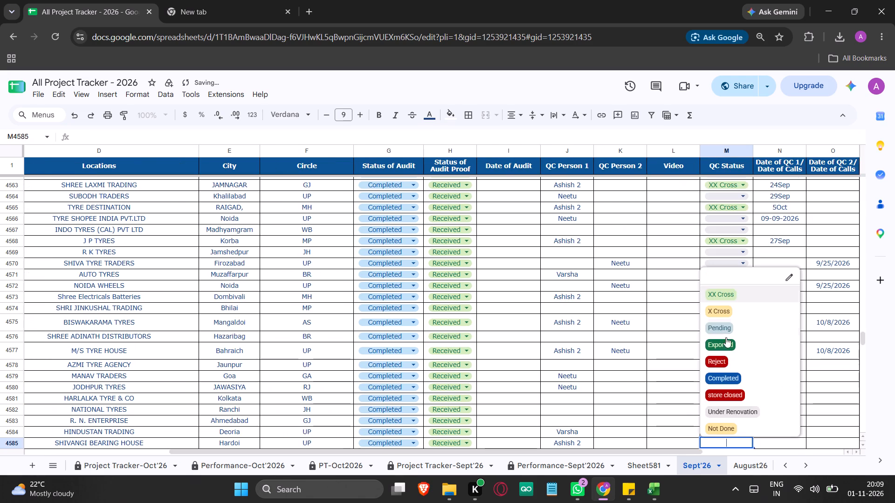
pyautogui.click(730, 290)
pyautogui.click(778, 444)
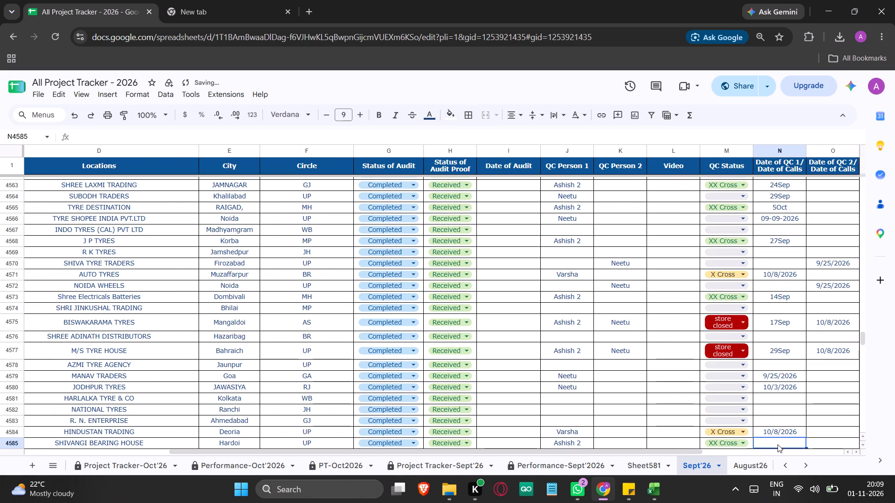
pyautogui.press('6')
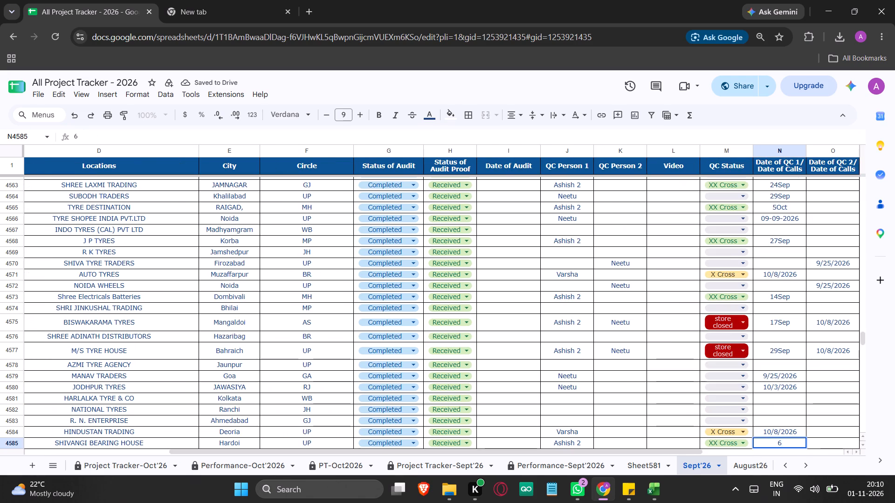
pyautogui.write('Oct')
pyautogui.press('Tab')
pyautogui.press('Tab')
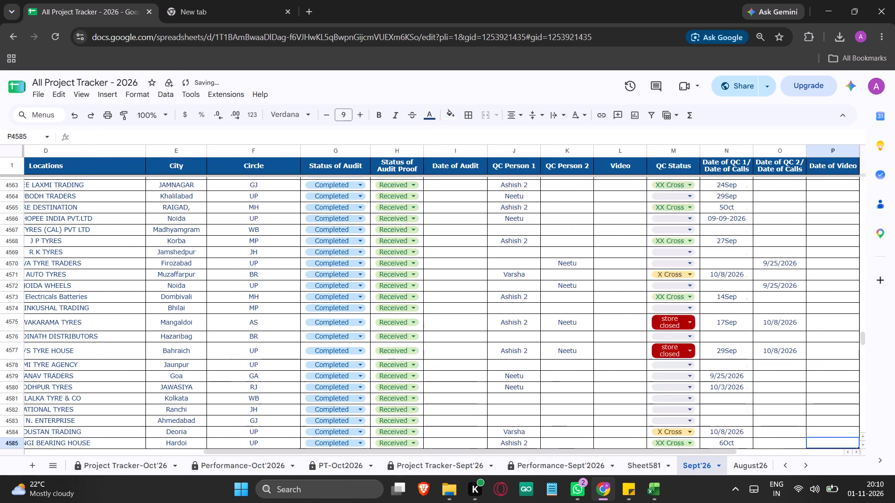
pyautogui.press('Tab')
pyautogui.press('Tab')
pyautogui.click(460, 405)
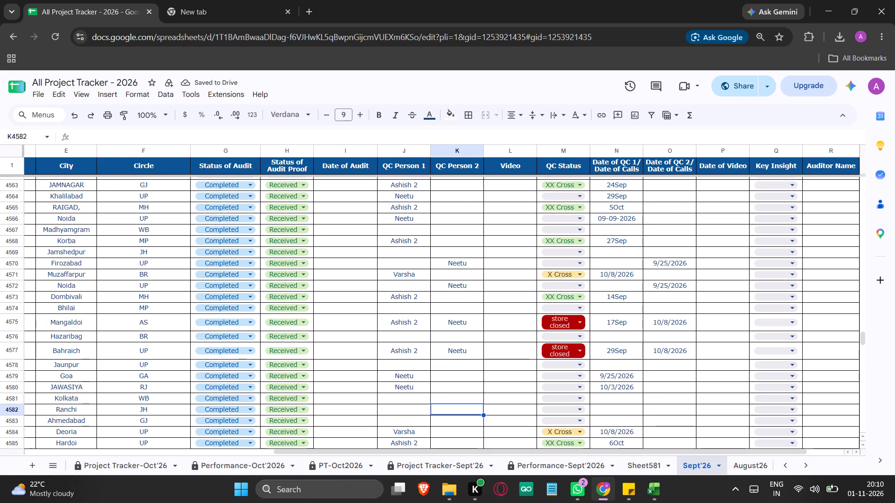
# Copy store code 50032138 from the sticky note's 06-10-2026 list and search the Sept'26 sheet for it.
pyautogui.click(626, 486)
pyautogui.scroll(-2, 615, 195)
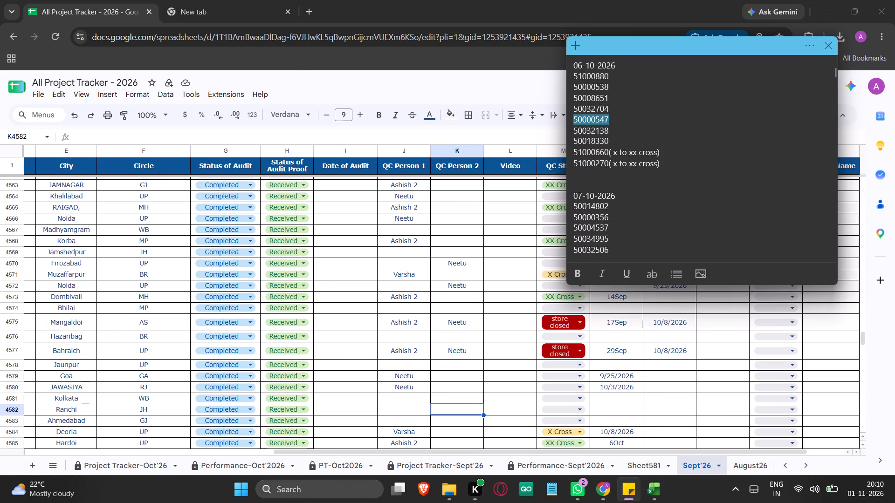
pyautogui.doubleClick(591, 129)
pyautogui.rightClick(591, 129)
pyautogui.click(616, 143)
pyautogui.click(449, 245)
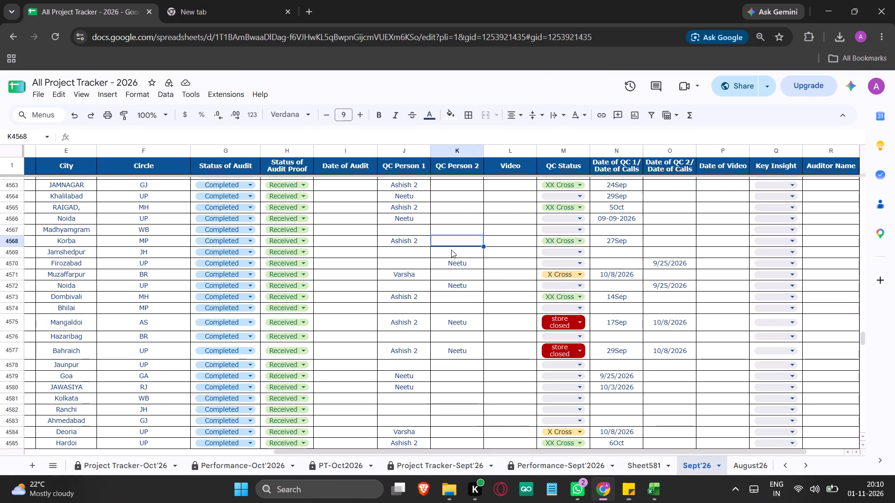
pyautogui.hotkey('ctrl', 'f')
pyautogui.hotkey('ctrl', 'v')
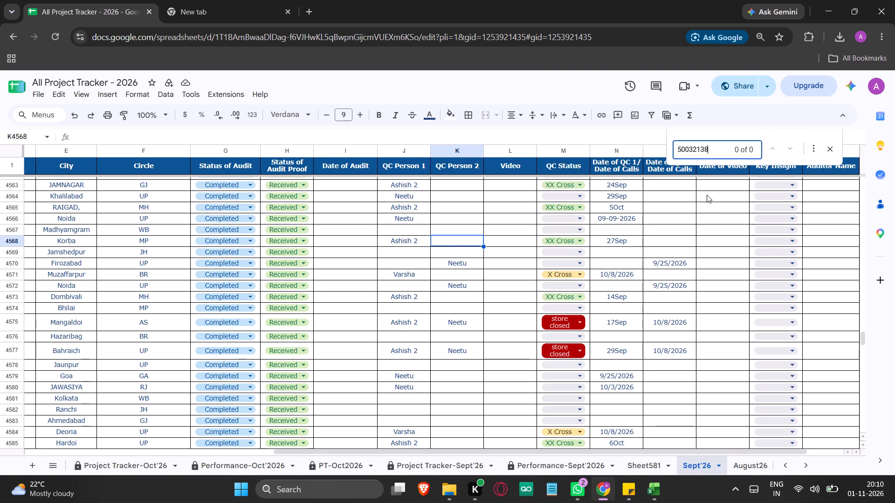
# Switch to the Oct'26 sheet to look for store code 50032138 and close the old search.
pyautogui.click(50, 468)
pyautogui.scroll(3, 104, 356)
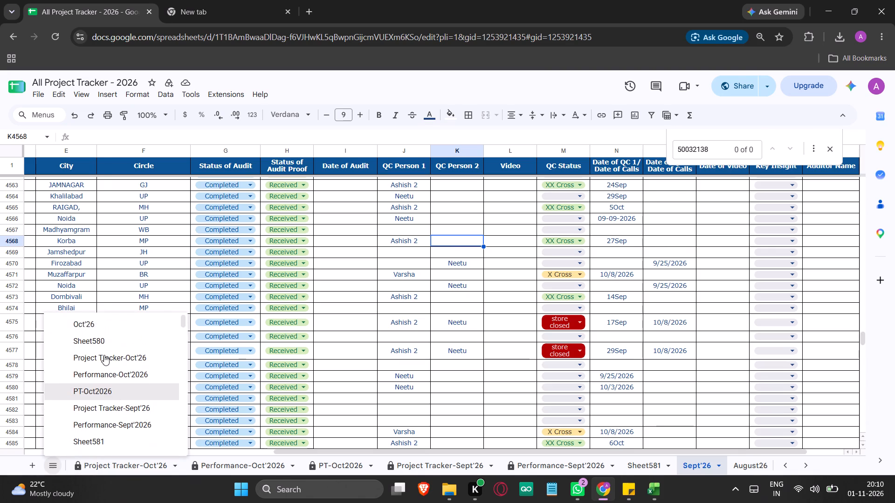
pyautogui.scroll(2, 104, 355)
pyautogui.click(112, 329)
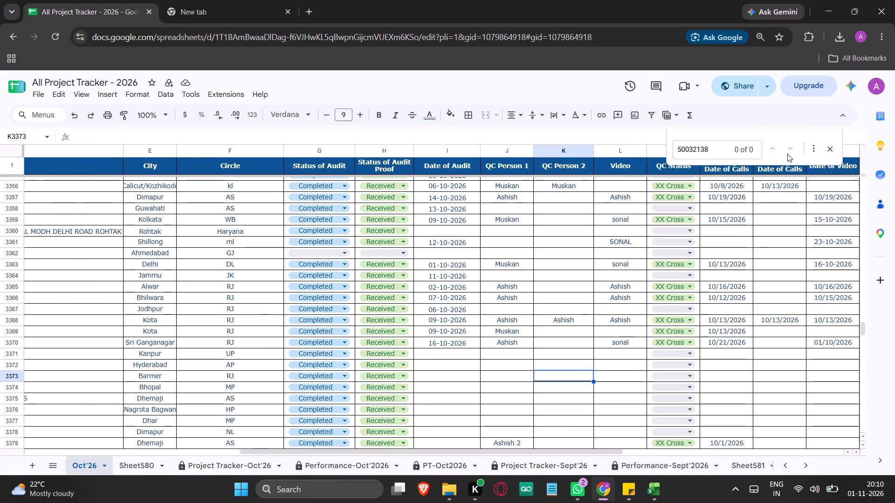
pyautogui.click(828, 149)
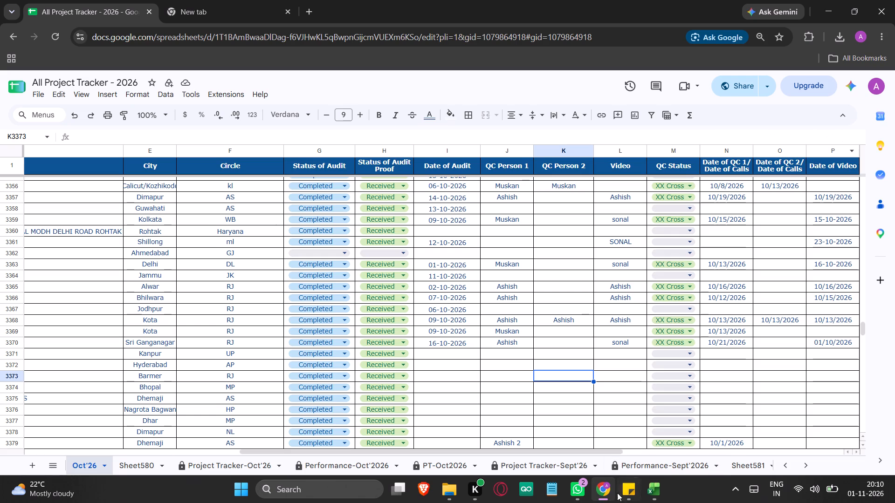
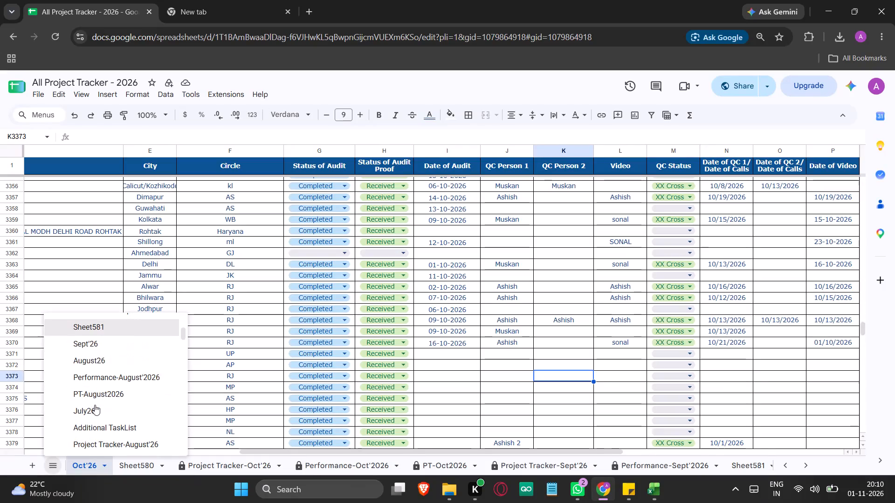
# Return to the Sept'26 sheet and bring up the sticky note showing the 06-10-2026 store code list.
pyautogui.click(97, 346)
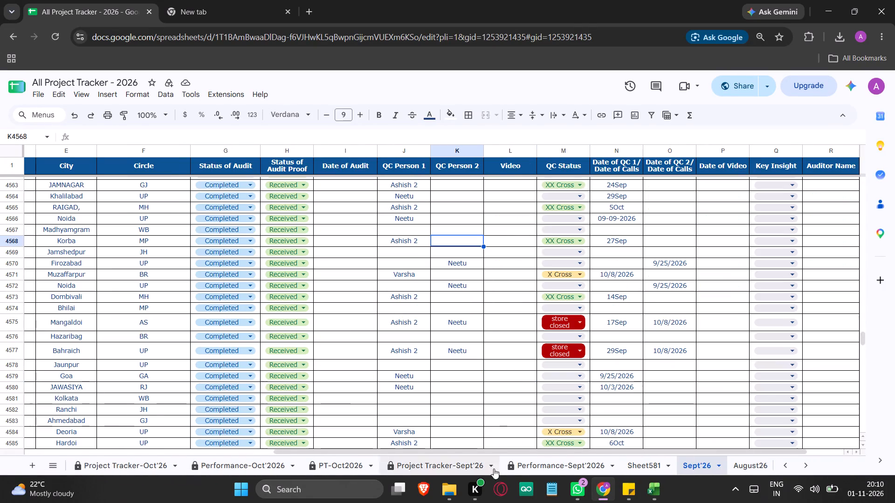
pyautogui.click(625, 489)
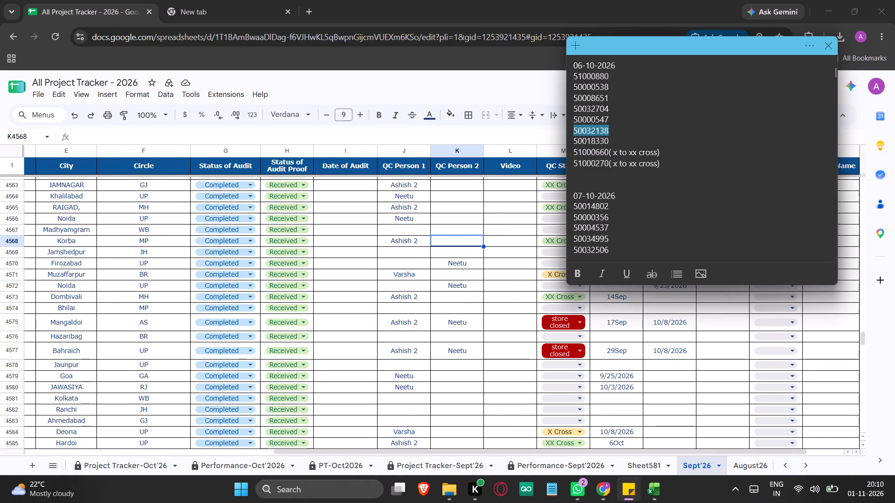
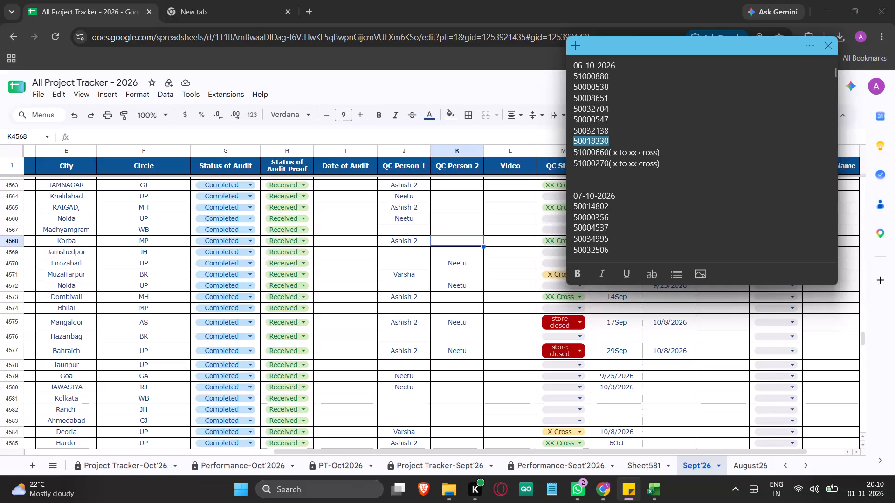
# Copy store code 50018330 from the 06-10-2026 sticky note list and search for it in the Sept'26 sheet.
pyautogui.rightClick(599, 139)
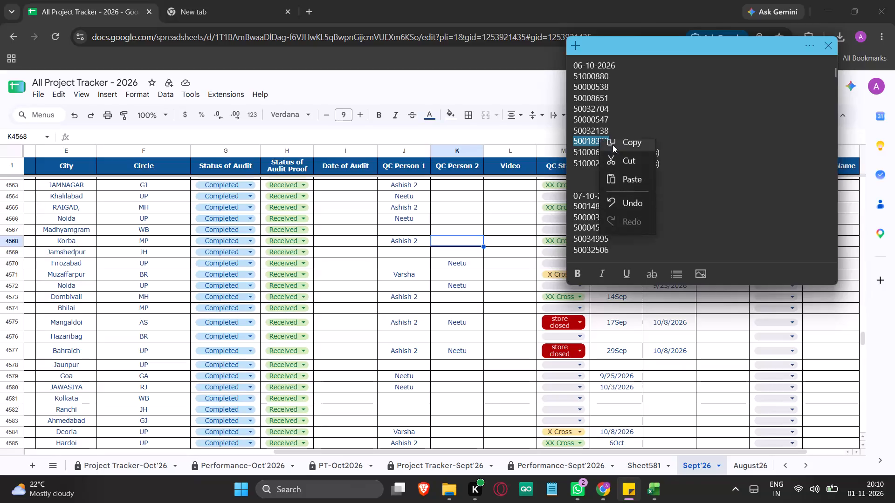
pyautogui.click(619, 146)
pyautogui.click(449, 308)
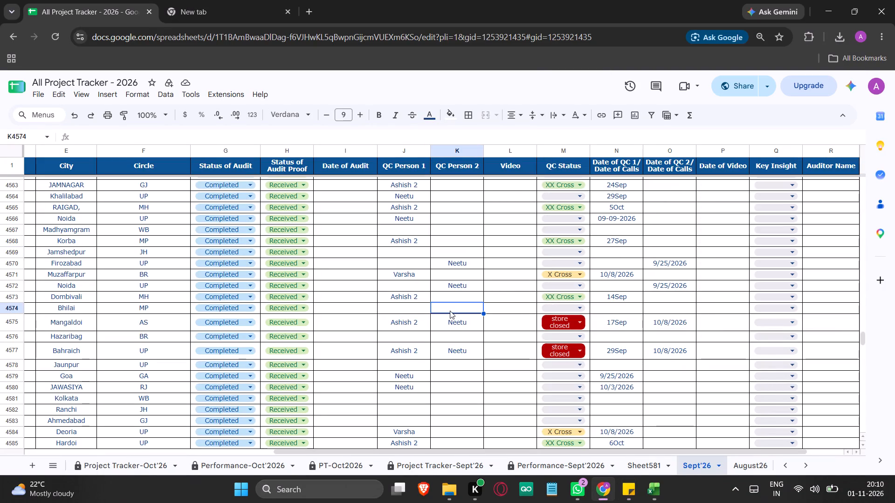
pyautogui.hotkey('ctrl', 'f')
pyautogui.hotkey('ctrl', 'v')
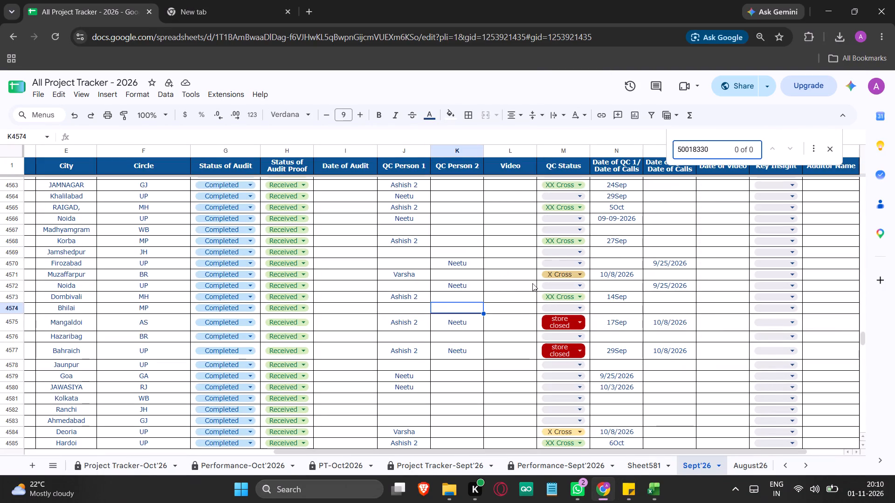
pyautogui.click(832, 148)
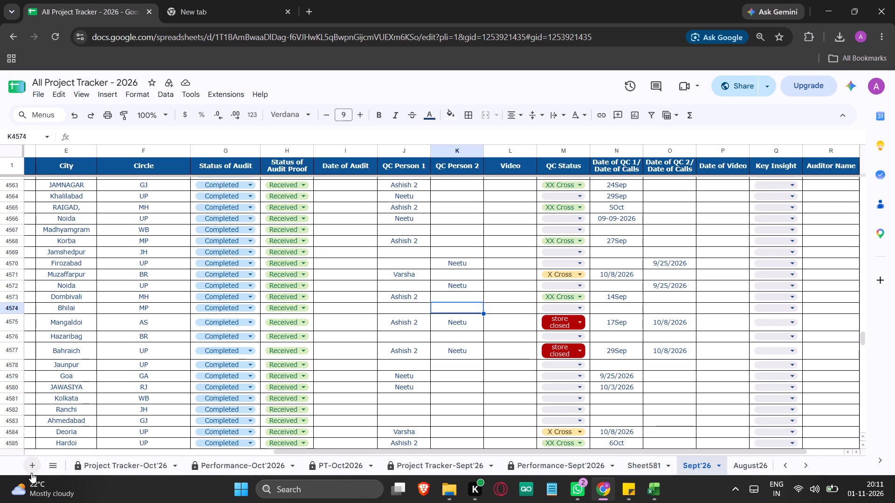
# Switch to the Oct'26 sheet and search it for store code 50018330.
pyautogui.click(52, 469)
pyautogui.scroll(3, 121, 374)
pyautogui.click(99, 332)
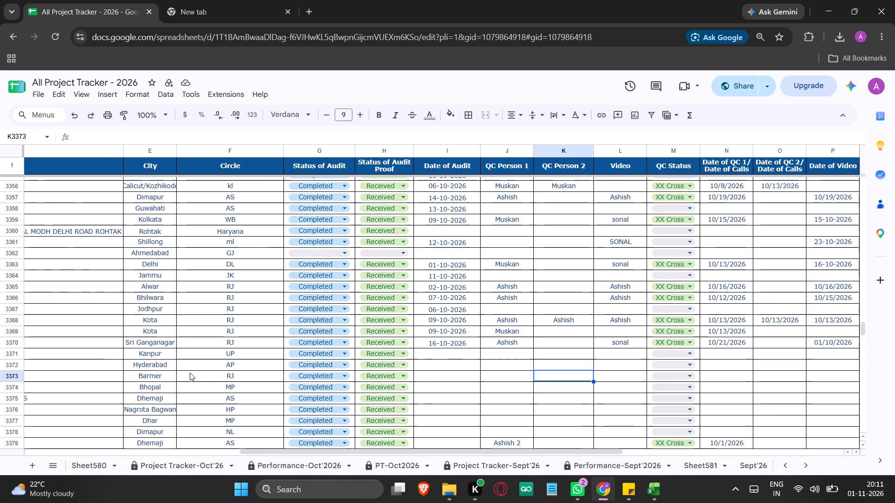
pyautogui.hotkey('ctrl', 'f')
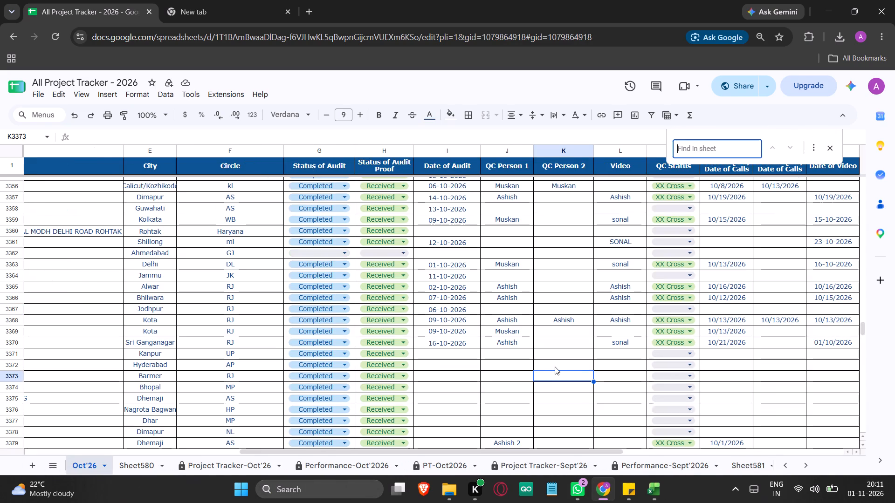
pyautogui.hotkey('ctrl', 'v')
pyautogui.click(829, 150)
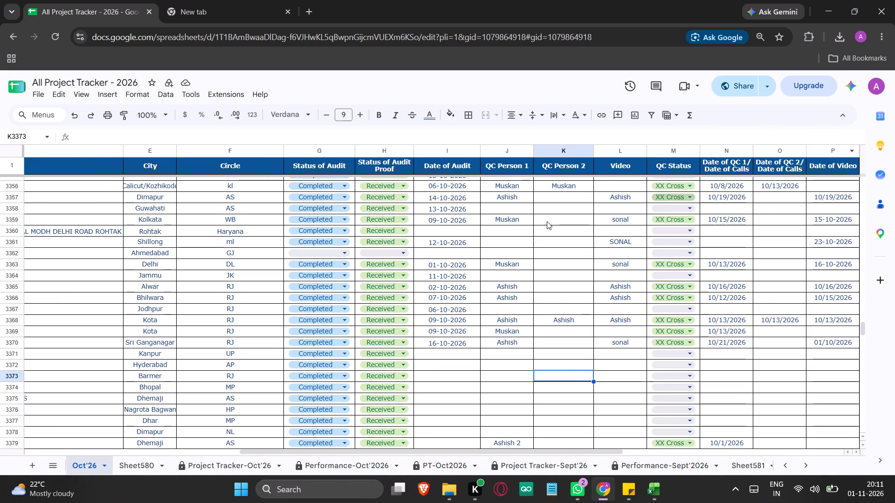
# Return to the Sept'26 sheet.
pyautogui.click(55, 471)
pyautogui.scroll(-1, 108, 394)
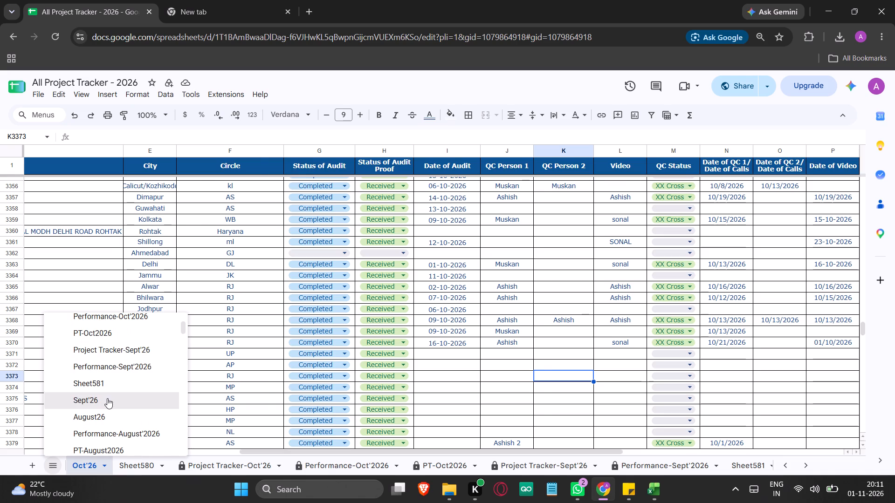
pyautogui.click(108, 401)
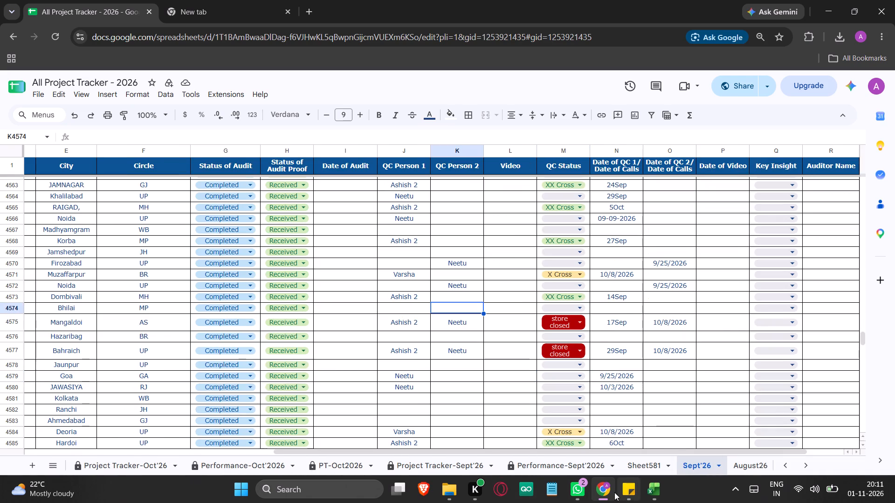
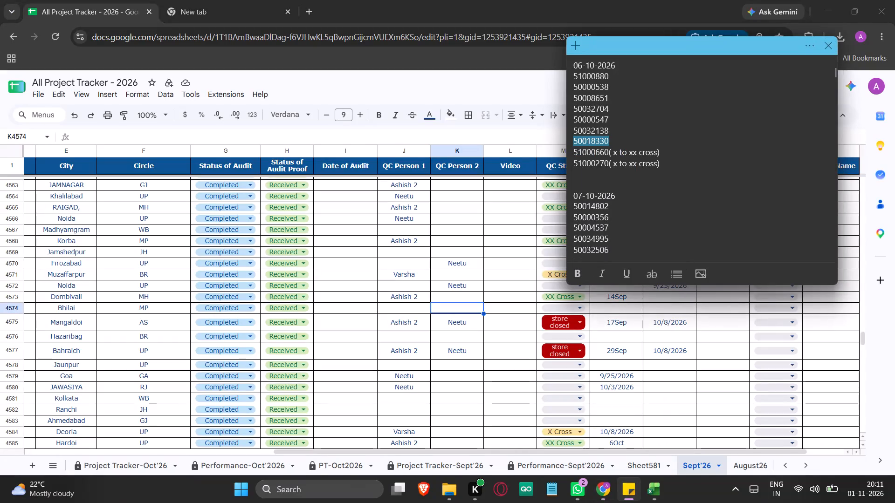
# Copy store code 51000660 from the 06-10-2026 sticky note list and find it in the Sept'26 sheet.
pyautogui.doubleClick(592, 154)
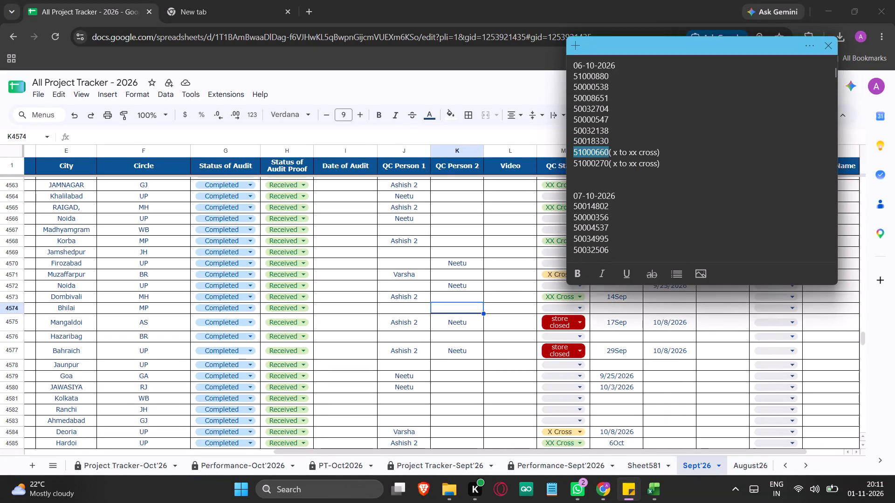
pyautogui.rightClick(592, 154)
pyautogui.click(616, 166)
pyautogui.click(455, 254)
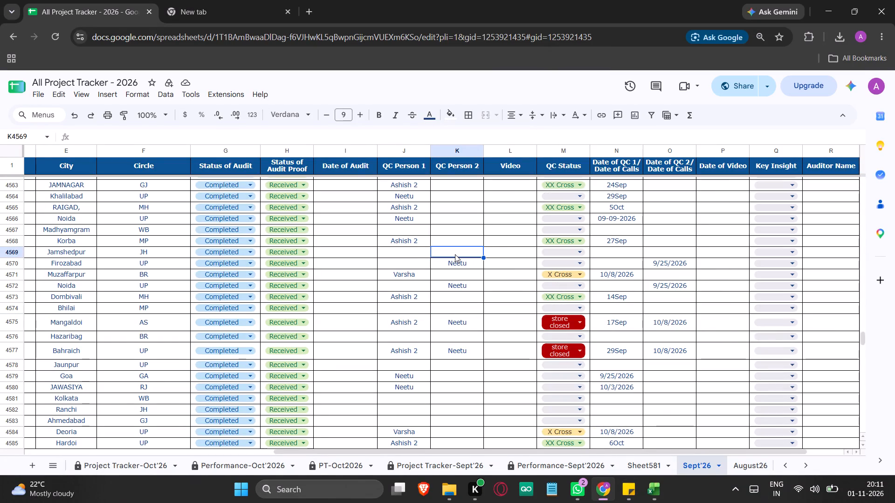
pyautogui.hotkey('ctrl', 'f')
pyautogui.hotkey('ctrl', 'v')
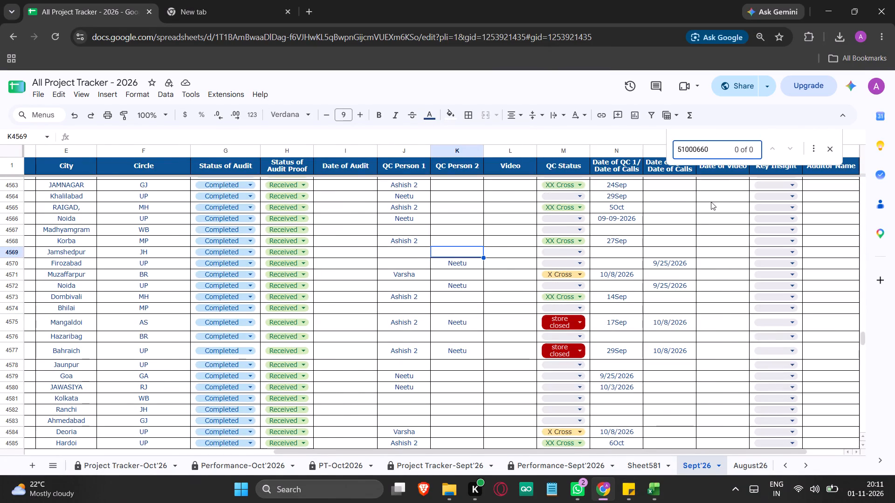
pyautogui.click(830, 146)
# Enter Ashish 2 as QC Person 2 for store 51000660 and set its QC Status to XX Cross.
pyautogui.click(713, 181)
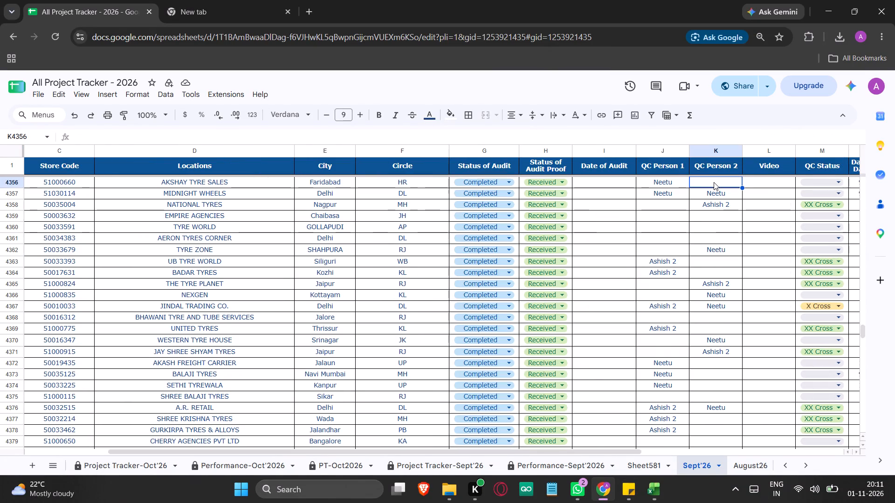
pyautogui.hotkey('shift', 'a')
pyautogui.press('Tab')
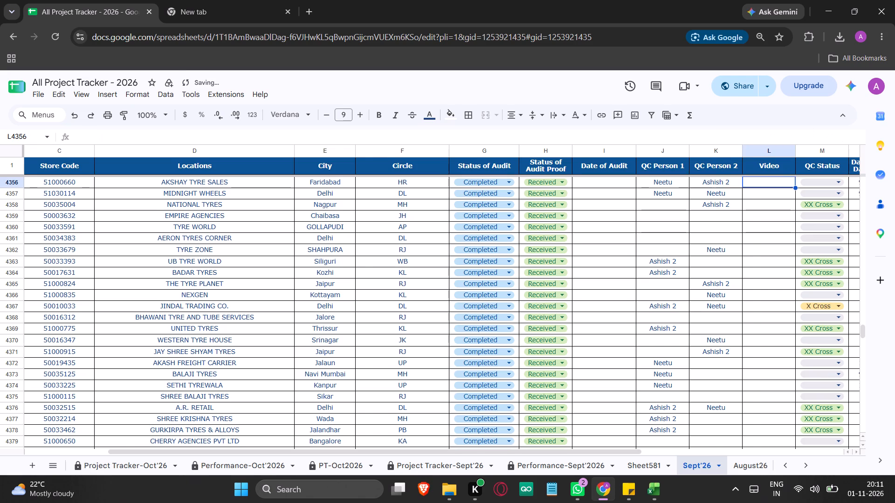
pyautogui.press('Tab')
pyautogui.press('Tab')
pyautogui.press('Tab')
pyautogui.press('Tab')
pyautogui.click(687, 180)
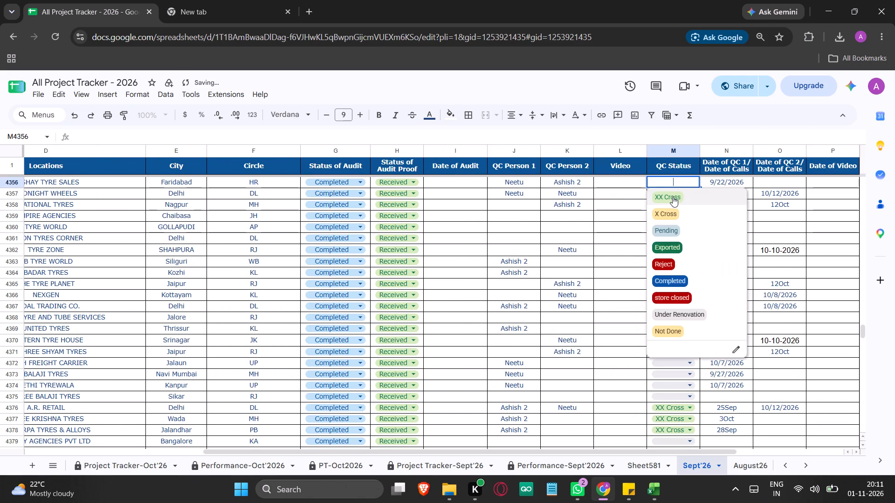
pyautogui.click(673, 197)
# Enter 6Oct as the QC 2 date for store 51000660.
pyautogui.click(778, 180)
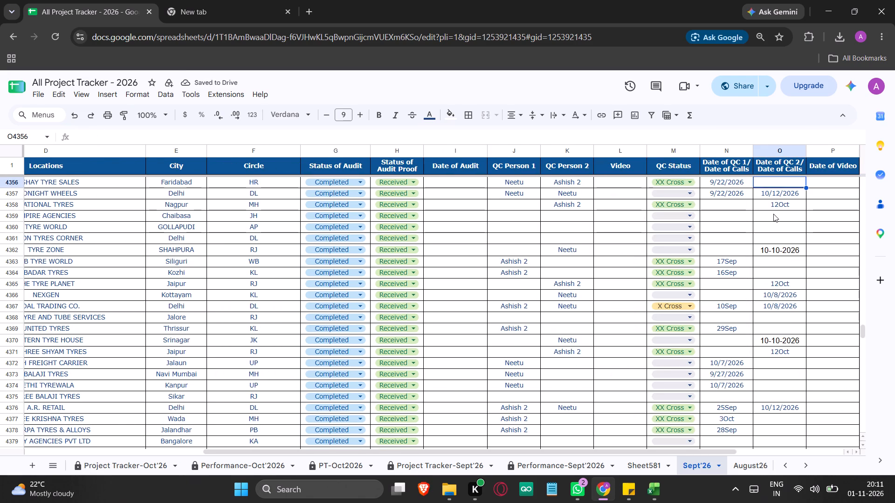
pyautogui.press('6')
pyautogui.write('Oct')
pyautogui.press('Tab')
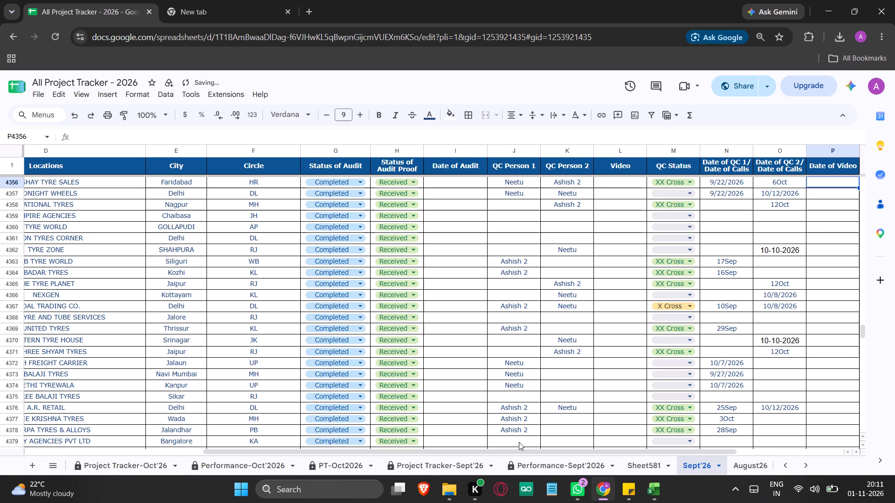
# Copy store code 51000270 from the 06-10-2026 sticky note list and find it in the Sept'26 sheet.
pyautogui.click(632, 489)
pyautogui.click(579, 160)
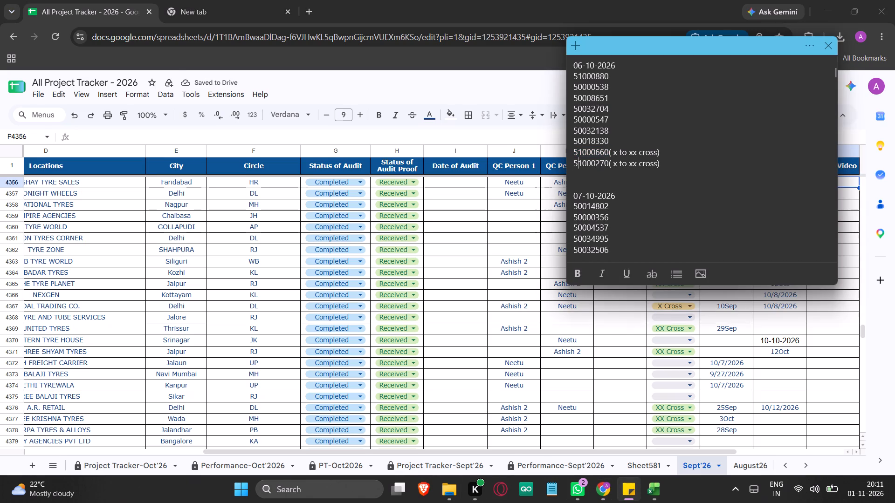
pyautogui.doubleClick(582, 163)
pyautogui.rightClick(582, 163)
pyautogui.click(620, 177)
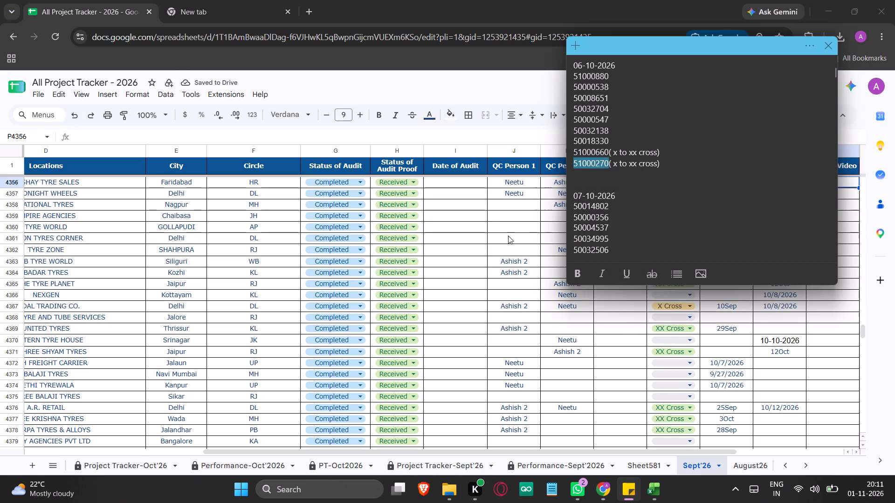
pyautogui.click(509, 235)
pyautogui.hotkey('ctrl', 'f')
pyautogui.hotkey('ctrl', 'v')
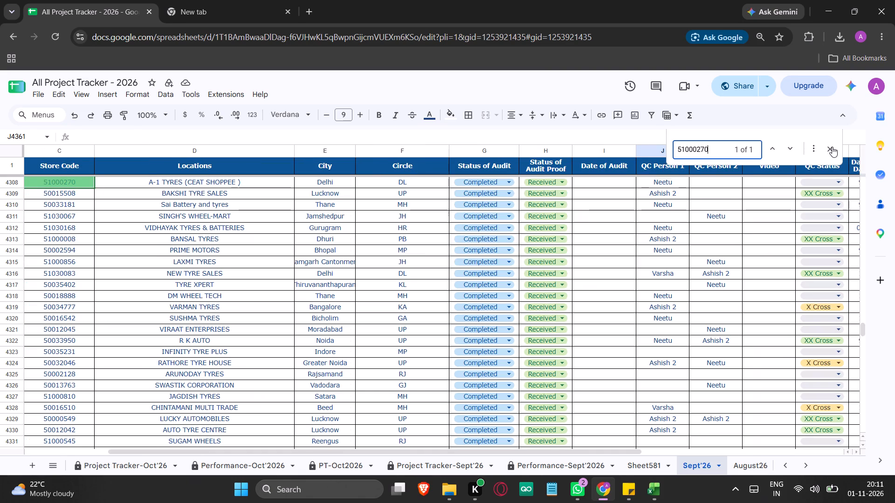
pyautogui.click(832, 147)
# Enter Ashish 2 as QC Person 2 for store 51000270 and set its QC Status to XX Cross.
pyautogui.click(715, 183)
pyautogui.hotkey('shift', 'a')
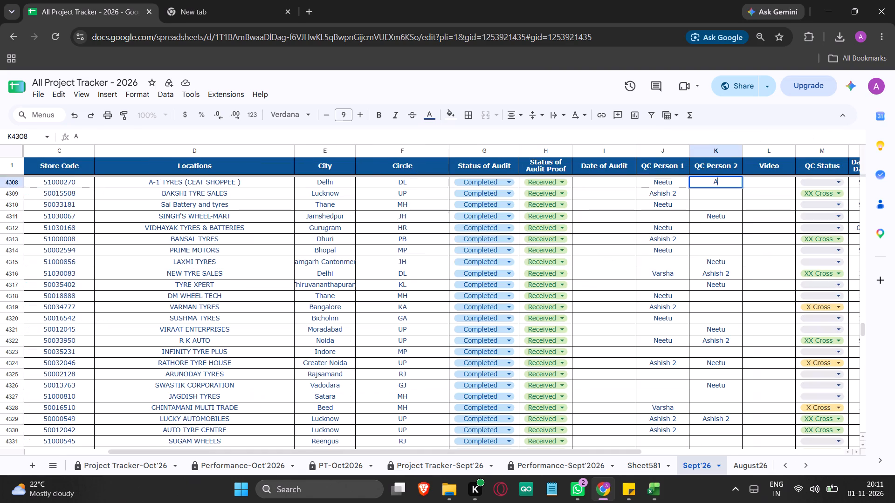
pyautogui.write('shish')
pyautogui.press('space')
pyautogui.press('2')
pyautogui.press('Tab')
pyautogui.press('Tab')
pyautogui.press('Tab')
pyautogui.press('Tab')
pyautogui.press('Tab')
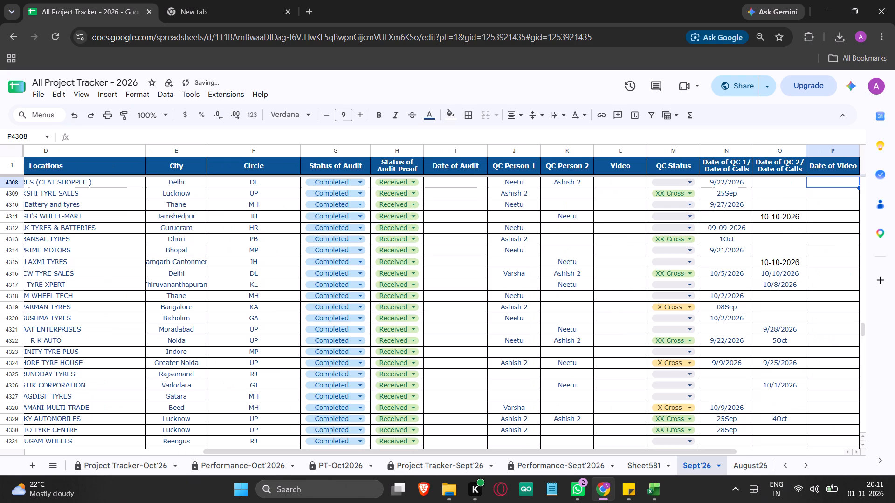
pyautogui.click(665, 181)
pyautogui.click(663, 192)
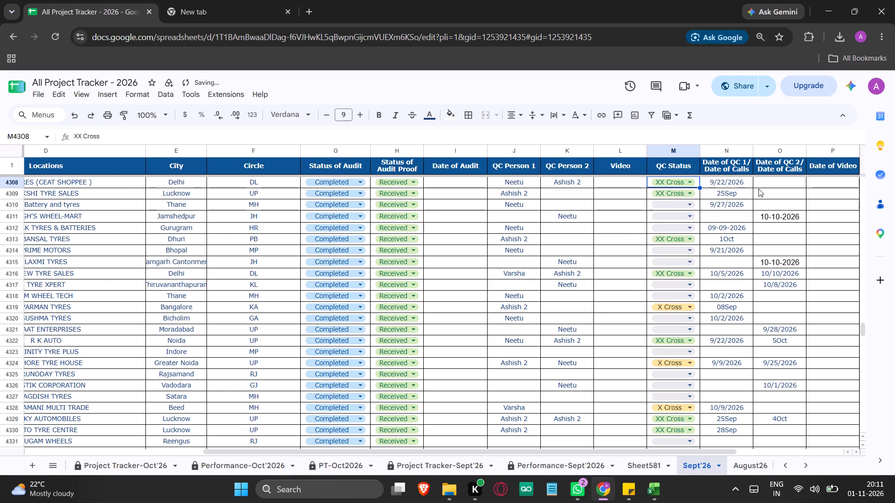
# Enter 6Oct as the QC 2 date for store 51000270.
pyautogui.click(760, 186)
pyautogui.press('6')
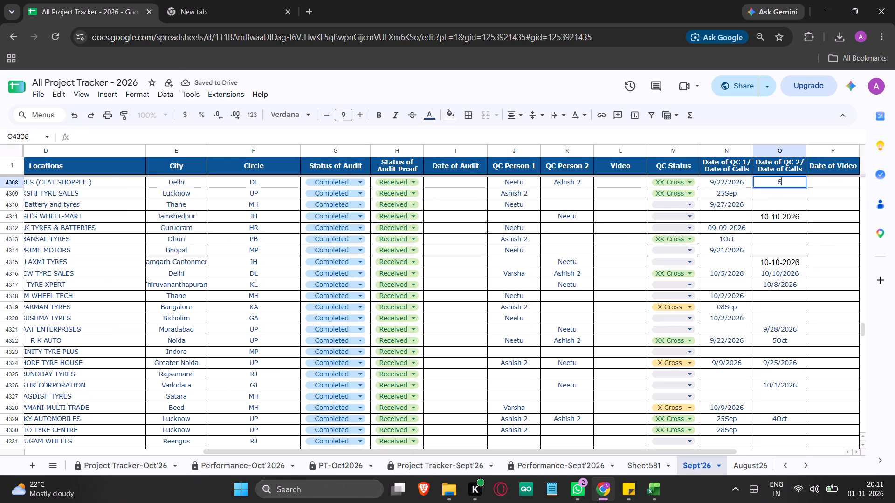
pyautogui.write('Oct')
pyautogui.press('Tab')
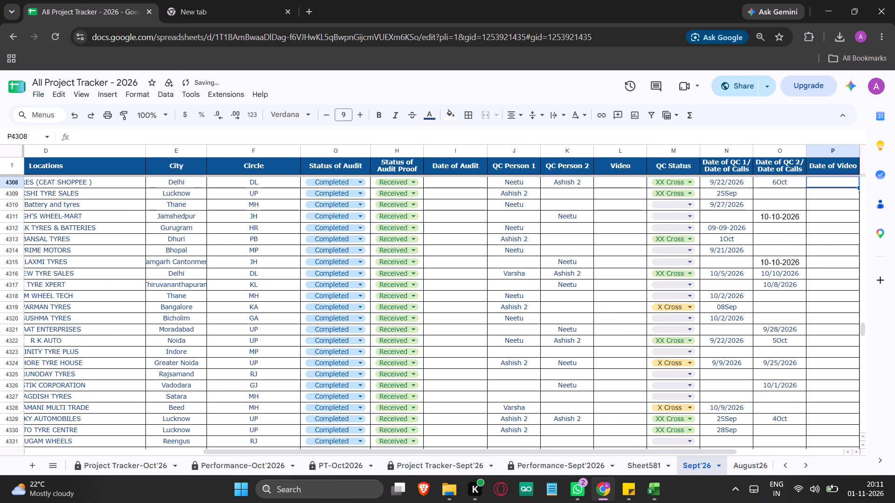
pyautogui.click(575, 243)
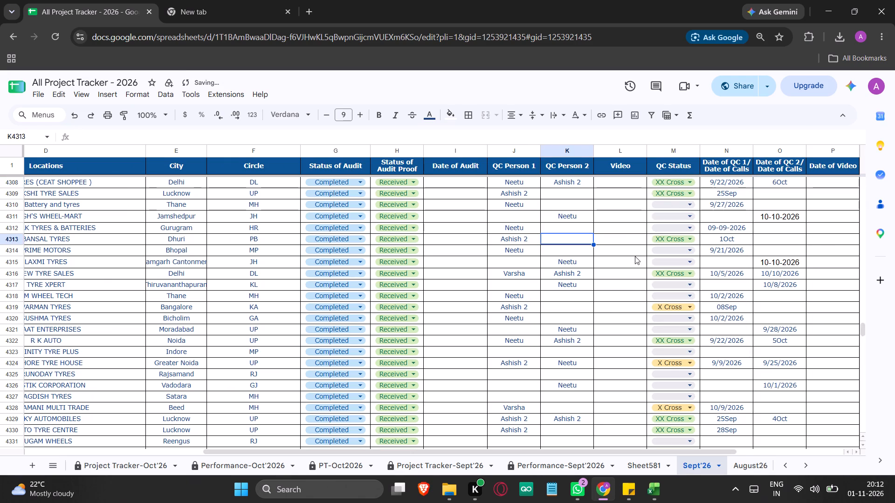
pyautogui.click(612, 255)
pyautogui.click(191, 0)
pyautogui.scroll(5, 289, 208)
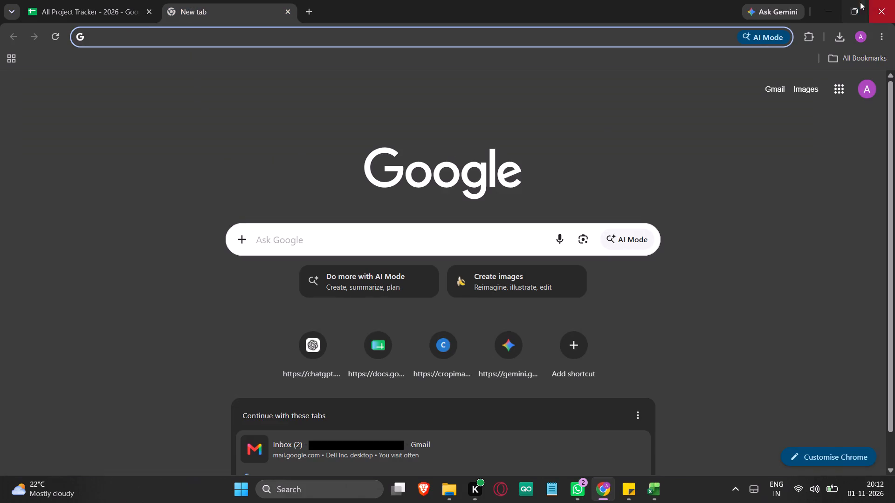
# Minimize the browser window to return to the desktop.
pyautogui.click(834, 6)
pyautogui.click(830, 4)
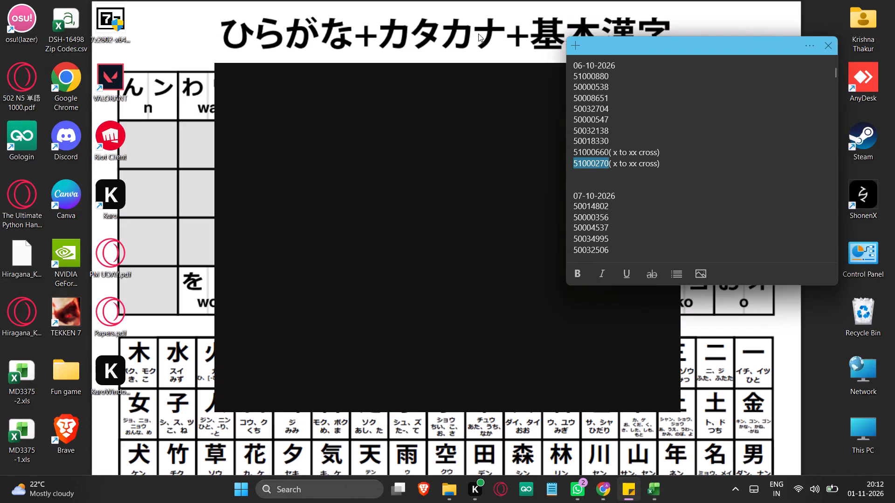
pyautogui.click(478, 34)
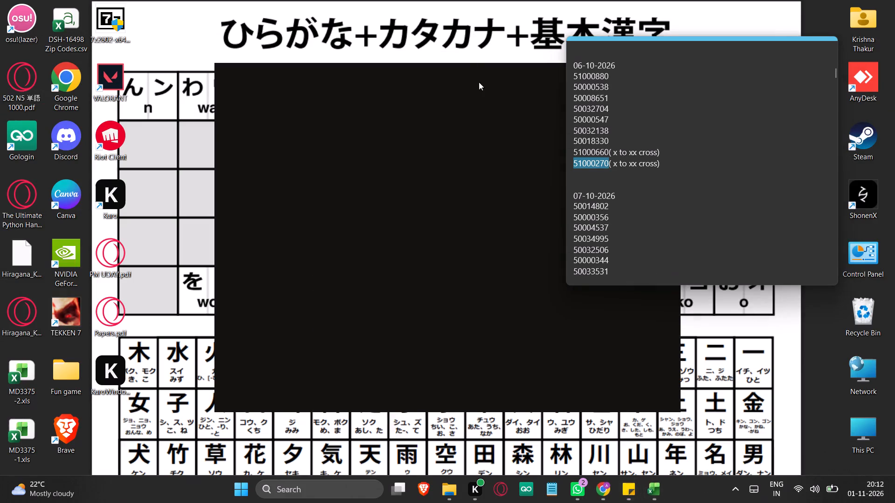
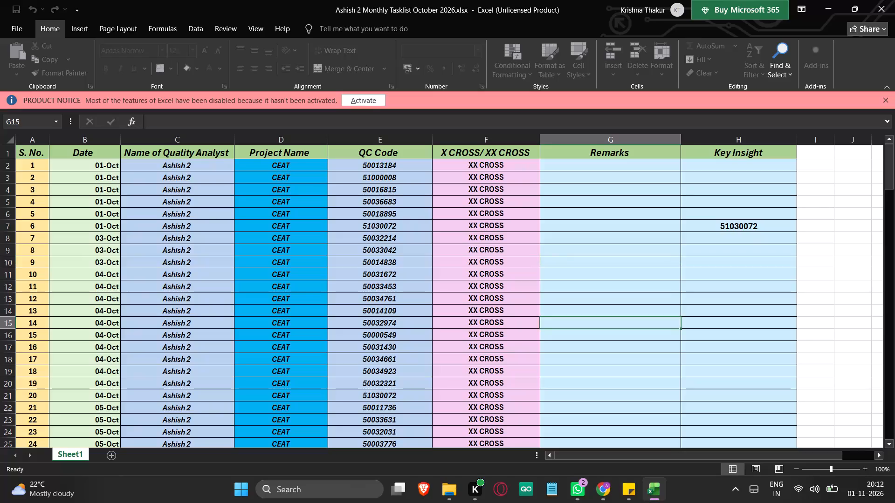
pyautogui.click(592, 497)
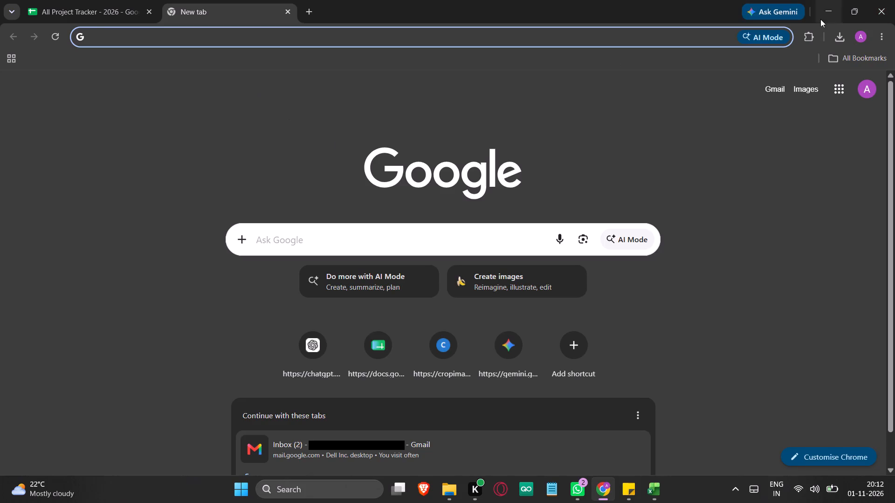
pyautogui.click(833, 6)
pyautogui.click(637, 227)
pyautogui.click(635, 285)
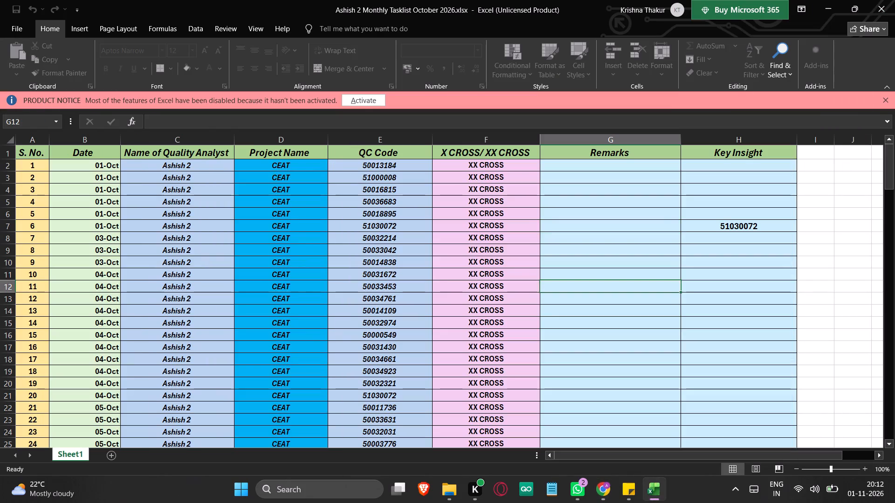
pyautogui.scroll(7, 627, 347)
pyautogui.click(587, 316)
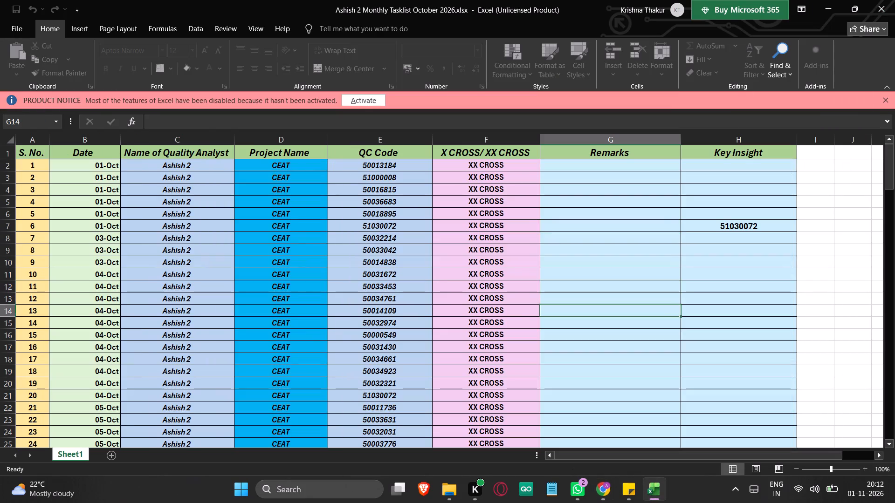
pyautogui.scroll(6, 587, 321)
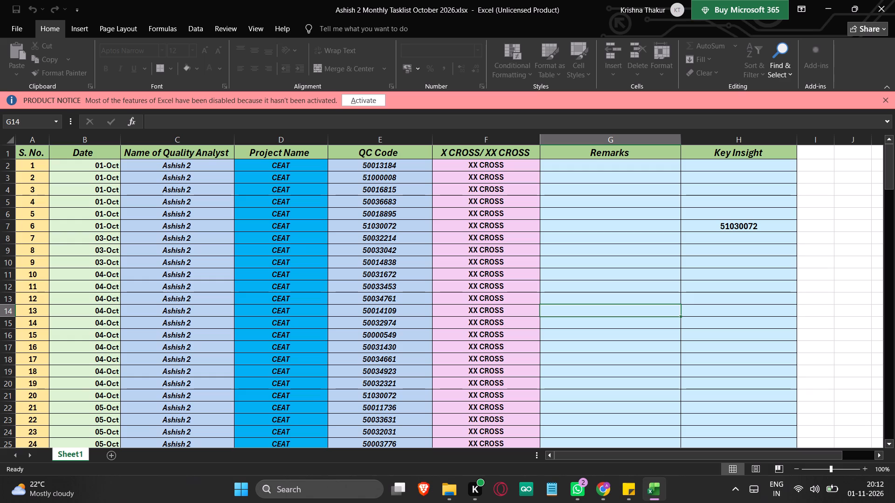
# Lock the computer while leaving the October 2026 monthly tasklist workbook open.
pyautogui.press('super+l')
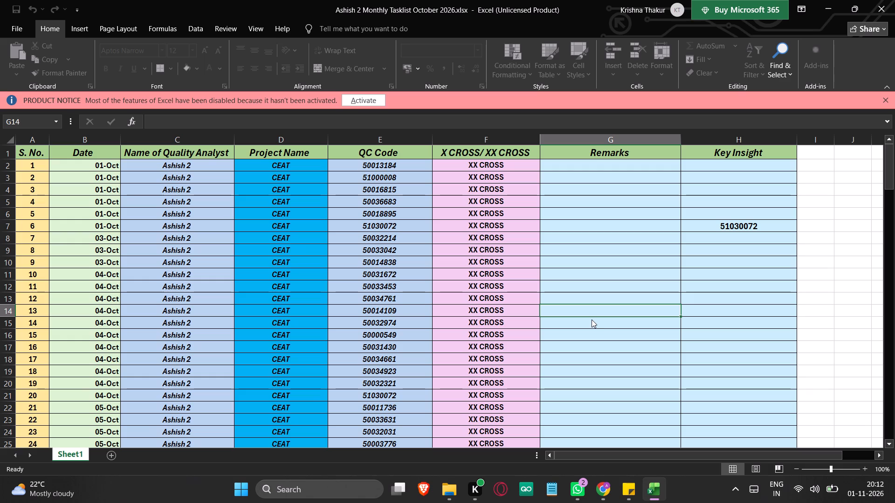